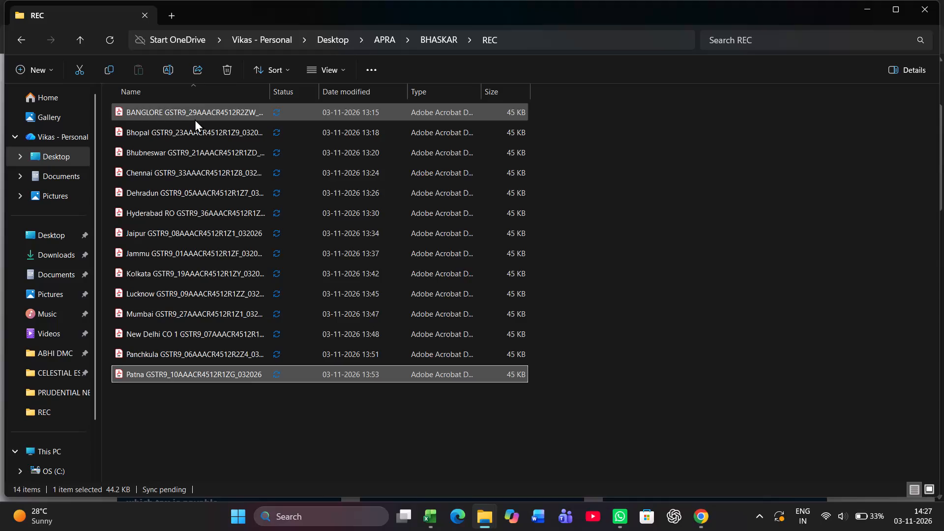
Select all the GSTR-9 PDFs in the REC folder, from Bangalore to Patna, to check which offices are downloaded.
click(194, 119)
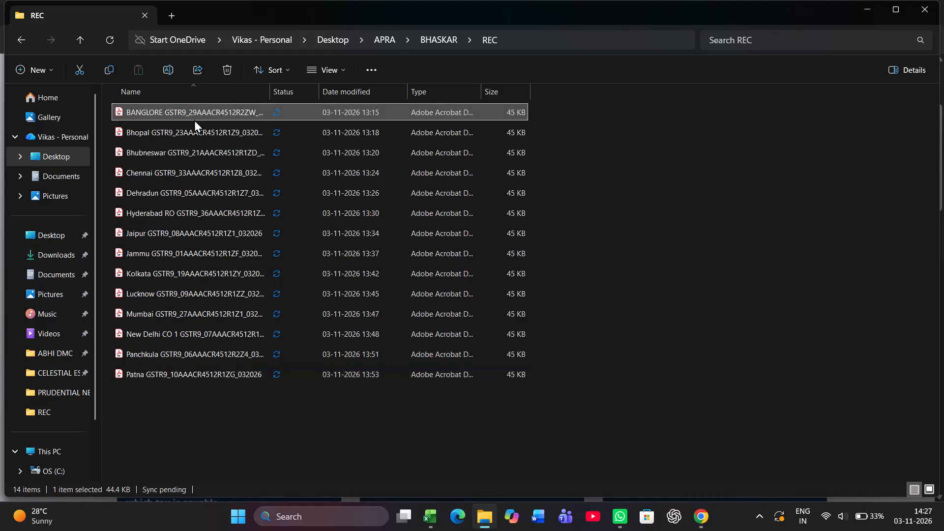
key(shift+Down)
key(shift+Down)
key(shift+Down)
key(shift+Down)
key(shift+Down)
key(shift+Down)
key(shift+Down)
key(shift+Down)
key(shift+Down)
key(shift+Down)
key(shift+Down)
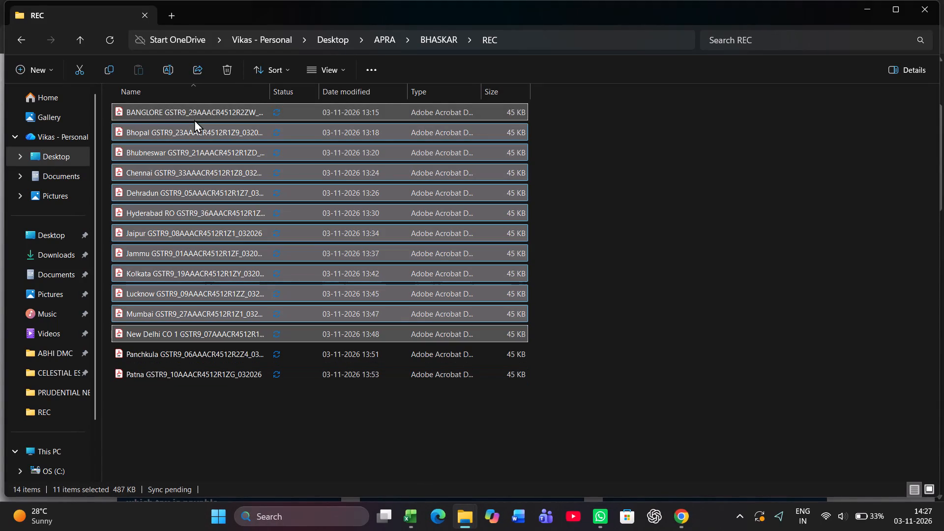
key(shift+Down)
key(shift+Down)
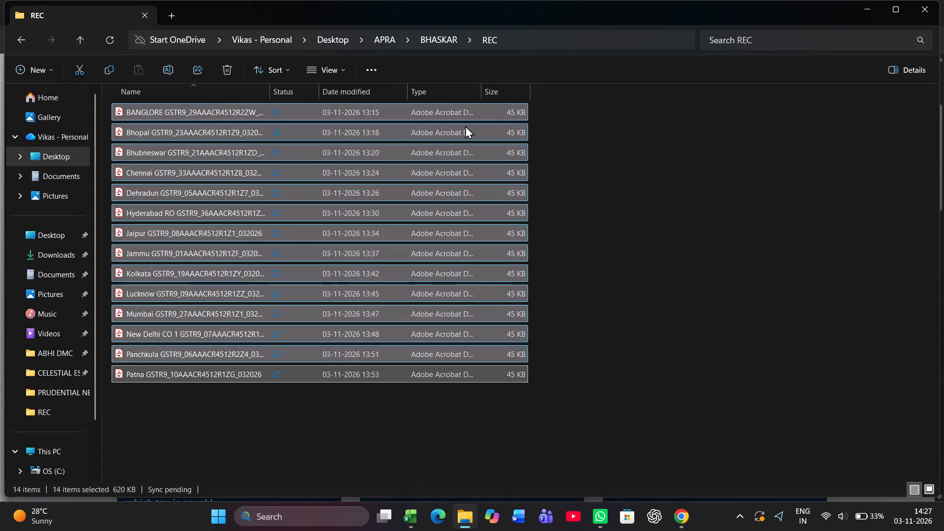
click(715, 275)
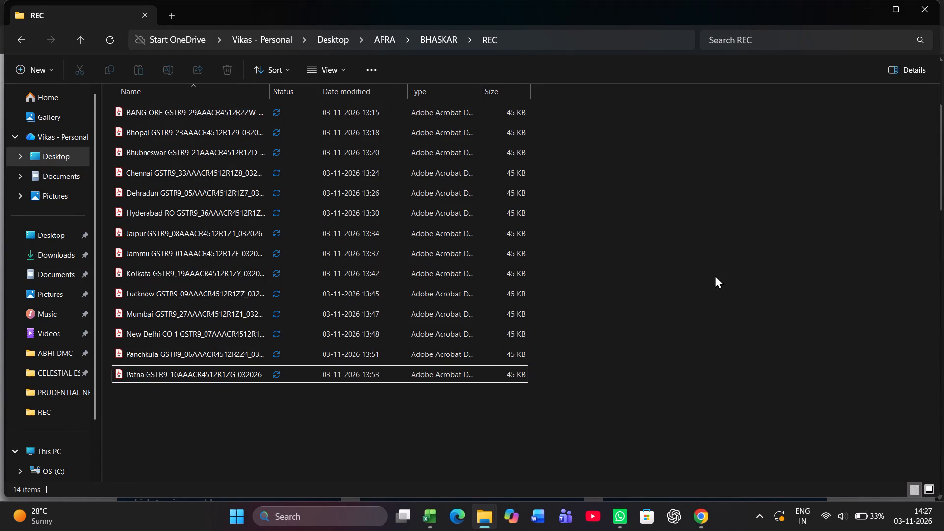
key(alt+Tab)
key(alt+Tab)
key(alt+Tab)
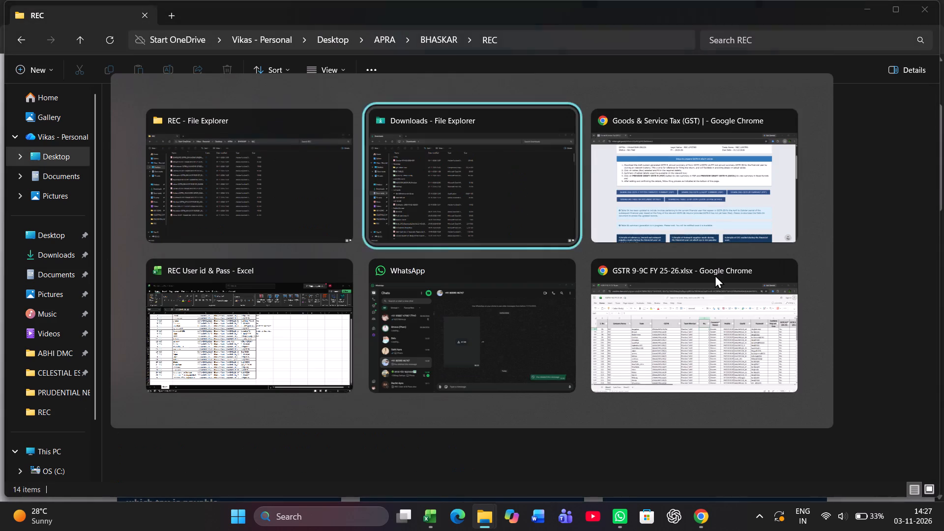
key(alt+Tab)
key(alt+Tab)
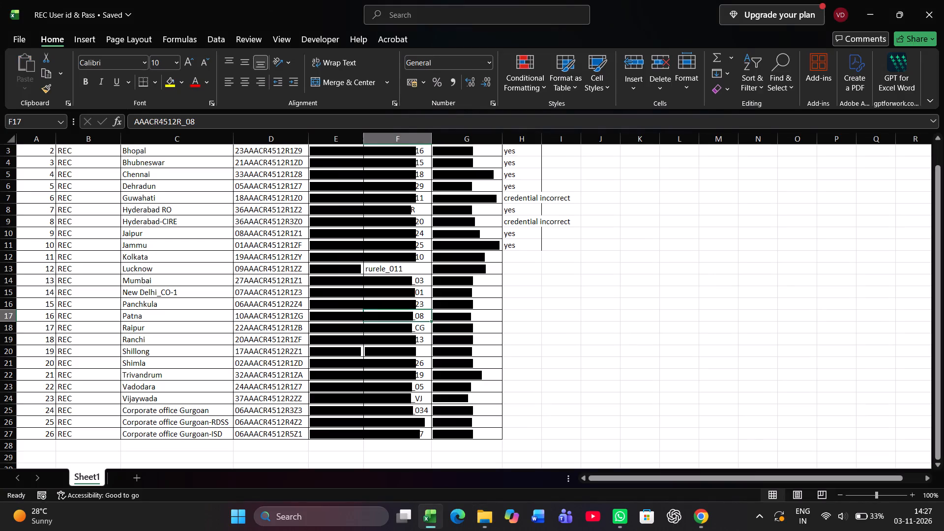
key(Right)
key(Right)
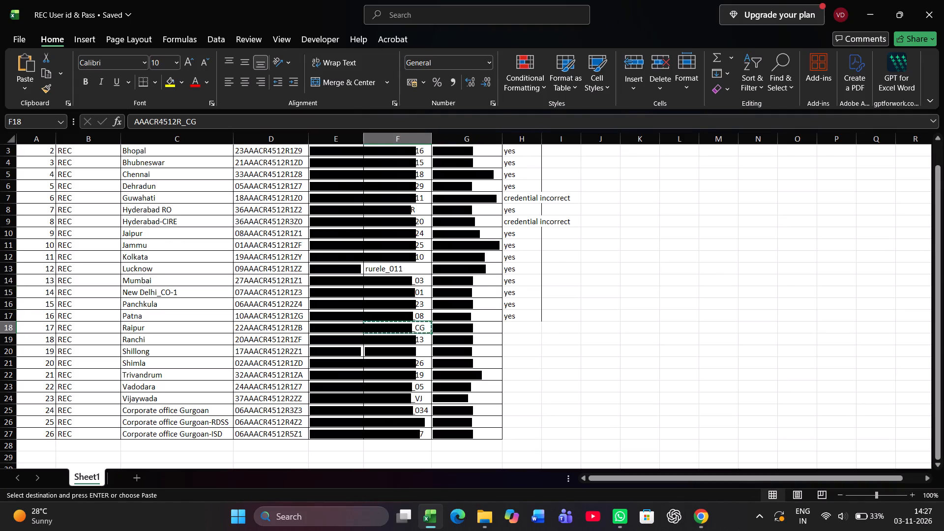
key(alt+Tab)
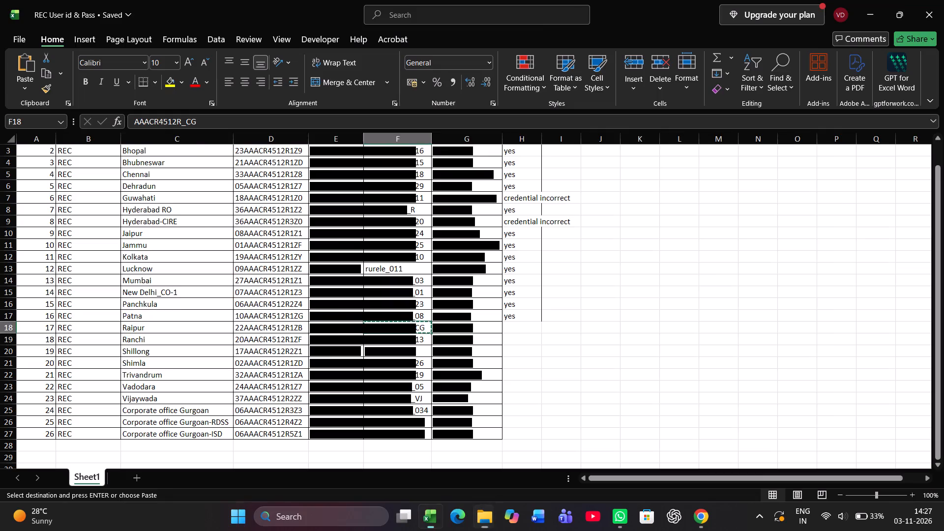
key(alt+Tab)
key(alt+Tab)
key(alt+Tab)
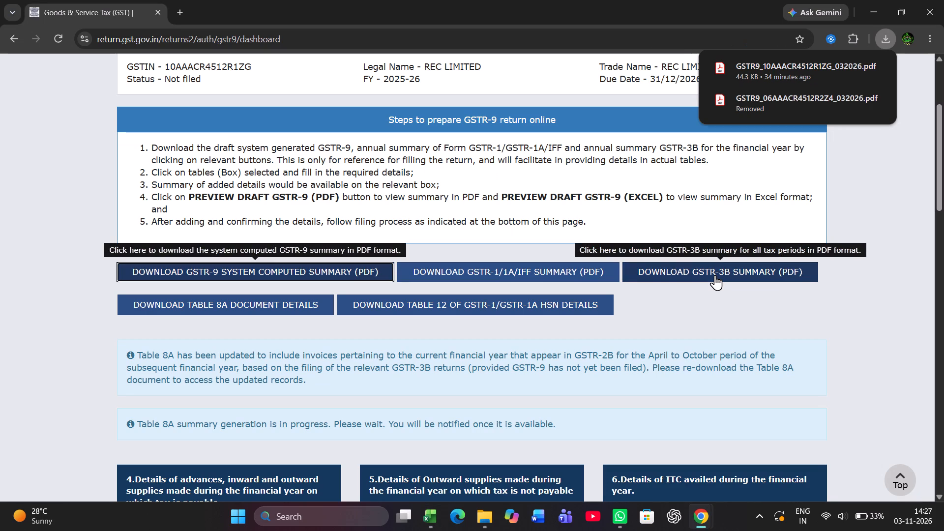
scroll(715, 275, up, 5)
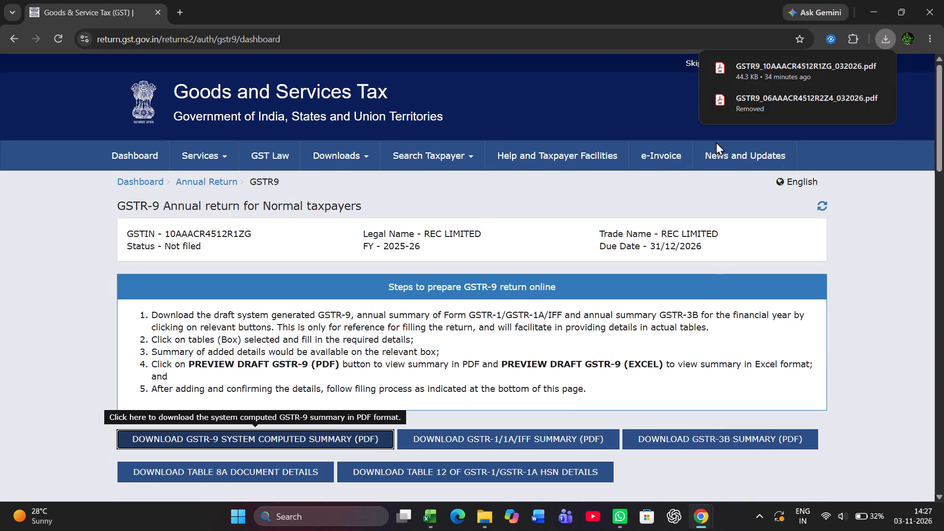
click(733, 184)
click(804, 102)
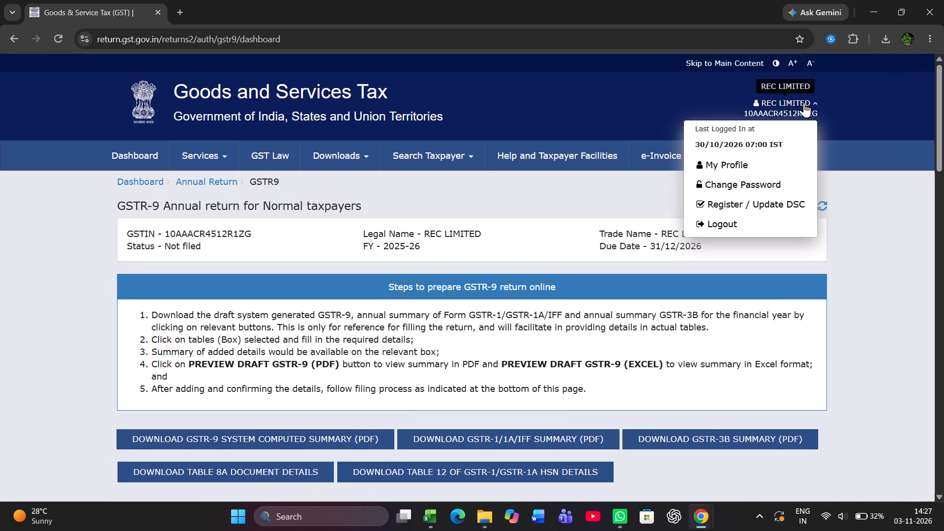
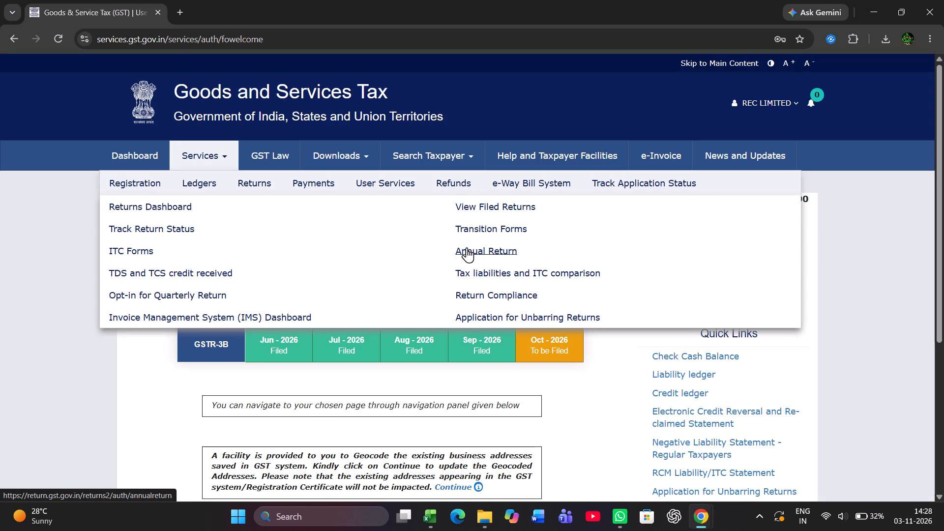
Open the Annual Return page for the Raipur account and search for financial year 2025-26.
click(495, 248)
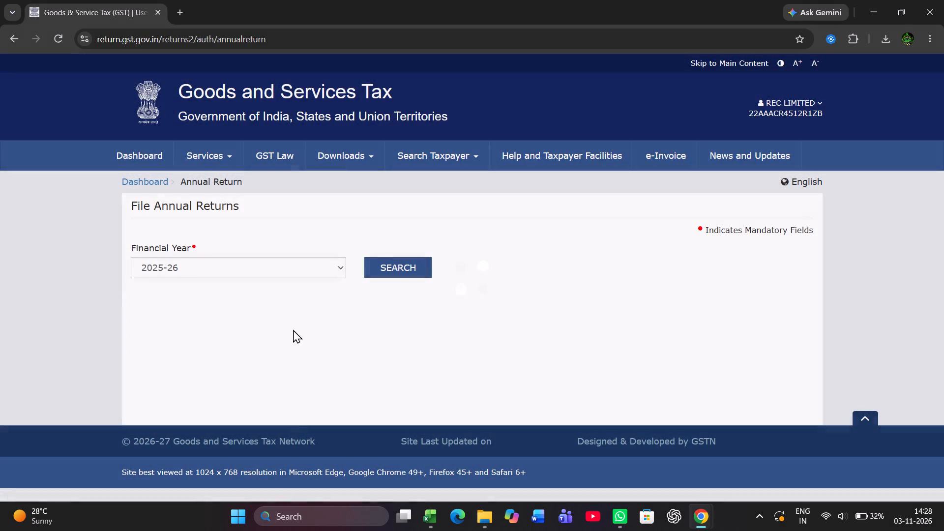
click(335, 273)
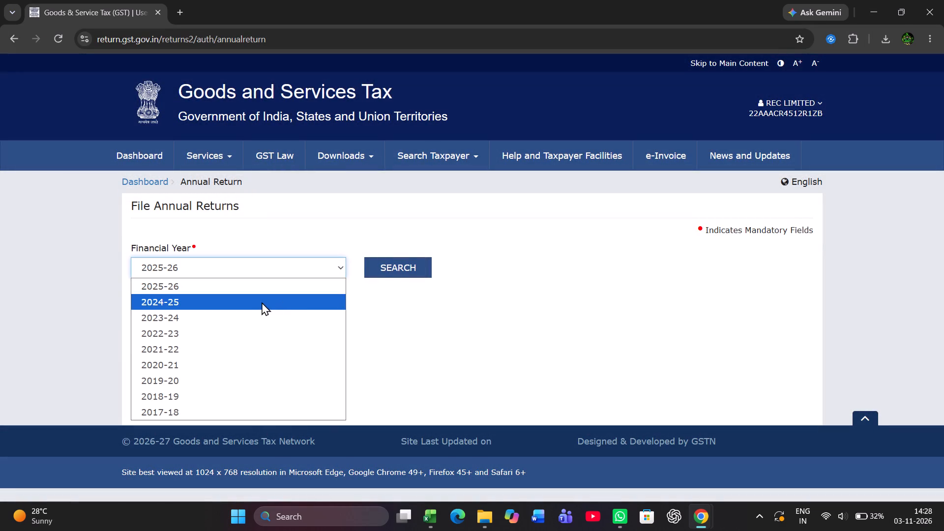
click(407, 265)
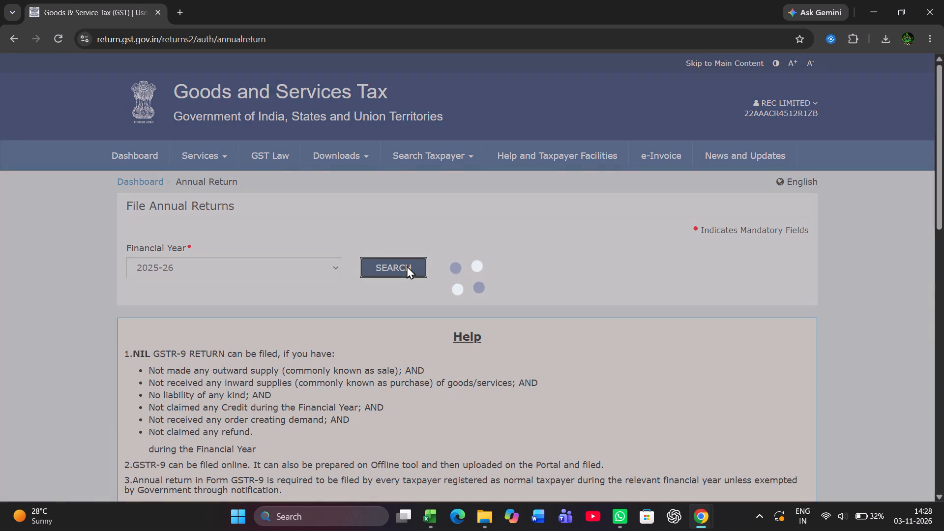
Open the GSTR-9 annual return for online preparation and proceed with No for filing a nil return.
scroll(434, 373, down, 4)
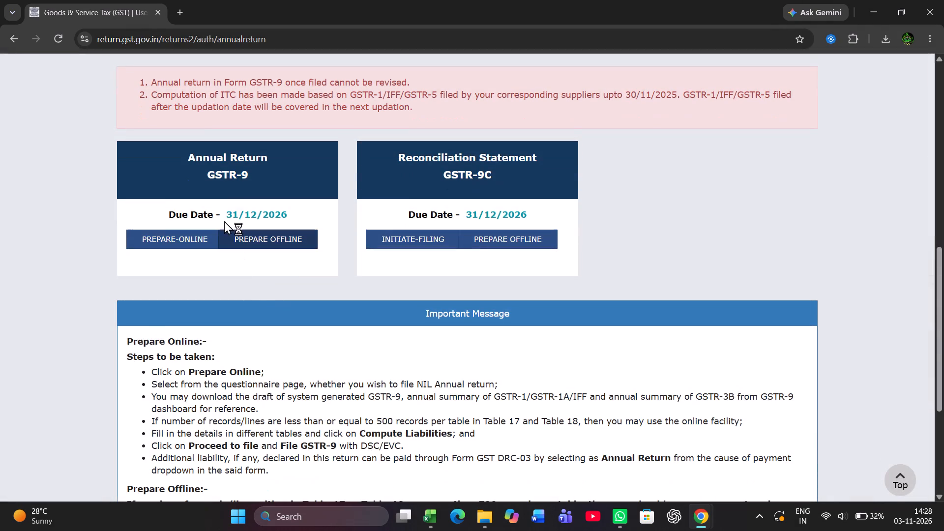
click(236, 177)
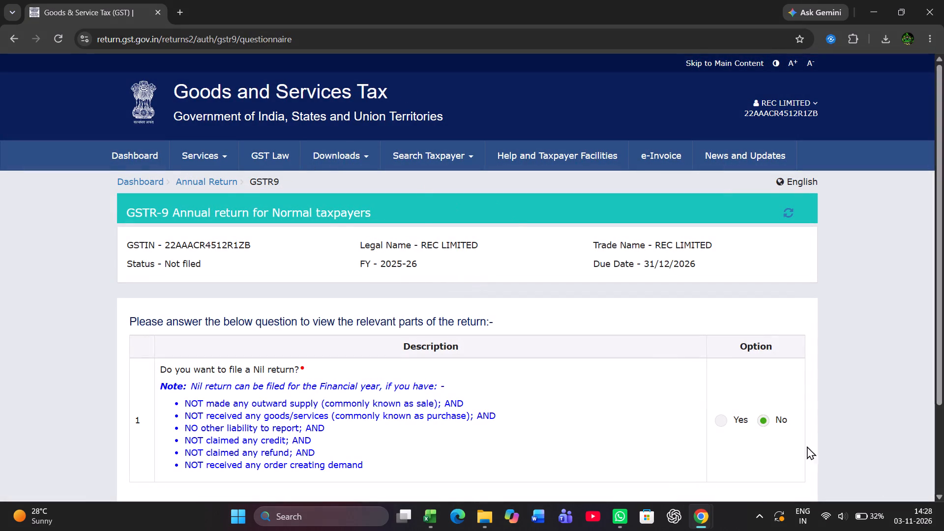
scroll(743, 457, down, 1)
click(787, 416)
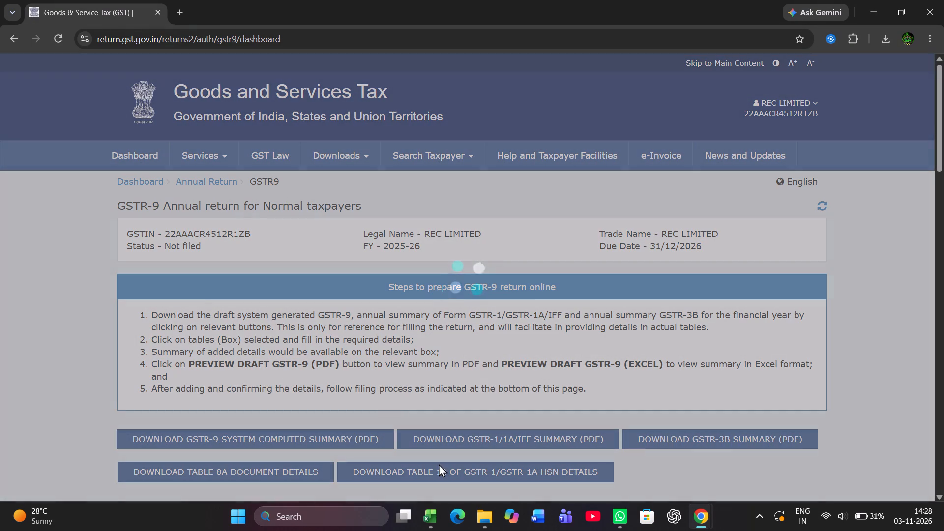
Download the Raipur account's GSTR-9 system computed summary as a PDF and close the opened document.
click(272, 436)
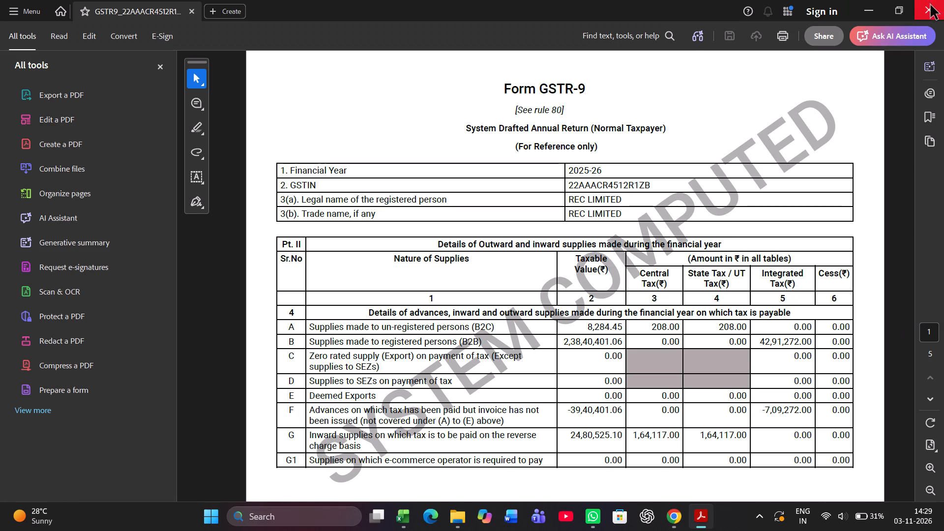
click(930, 8)
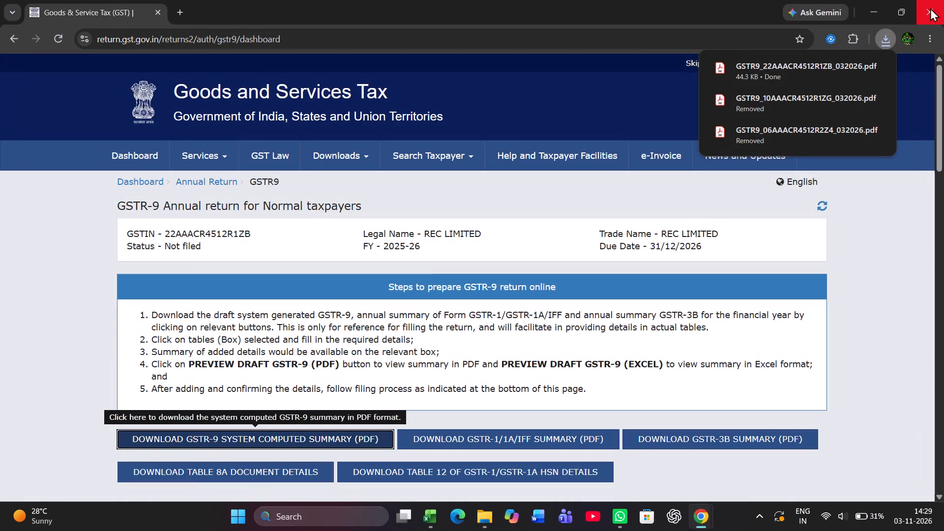
Switch to File Explorer and move GSTR9_22AAACR4512R1ZB_032026 from Downloads into the REC folder.
key(alt+Tab)
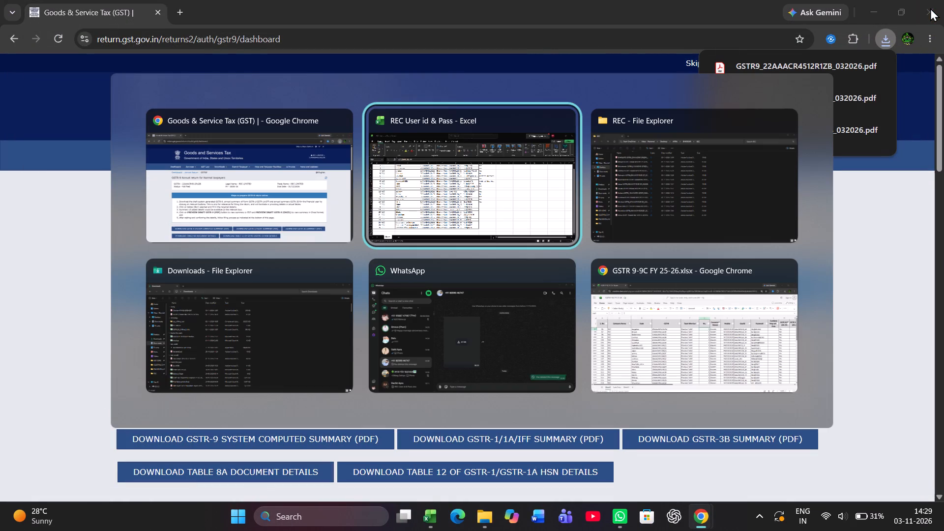
key(alt+Tab)
key(alt+Tab)
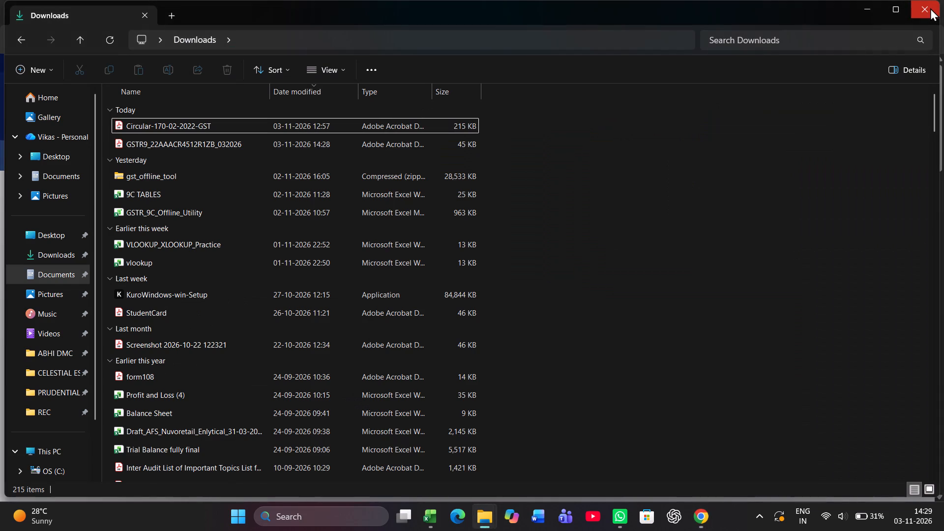
key(Down)
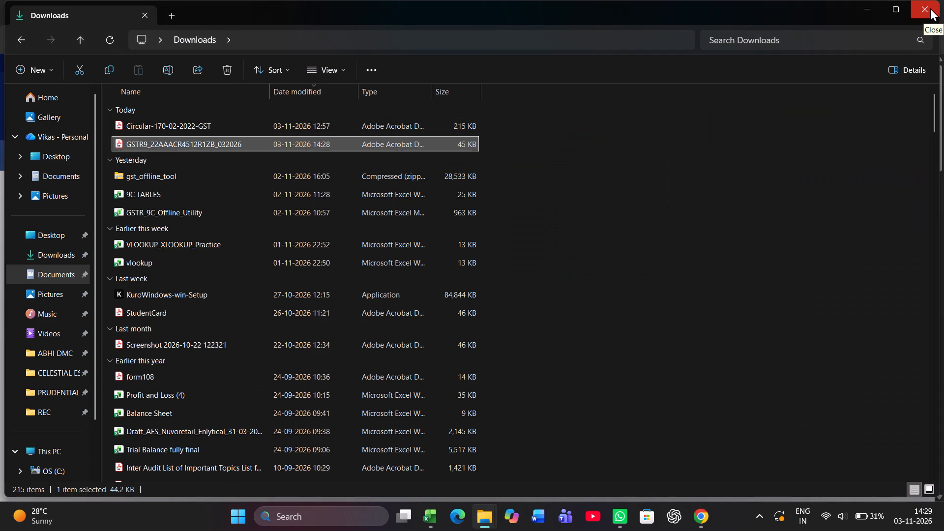
key(ctrl+x)
key(alt+Tab)
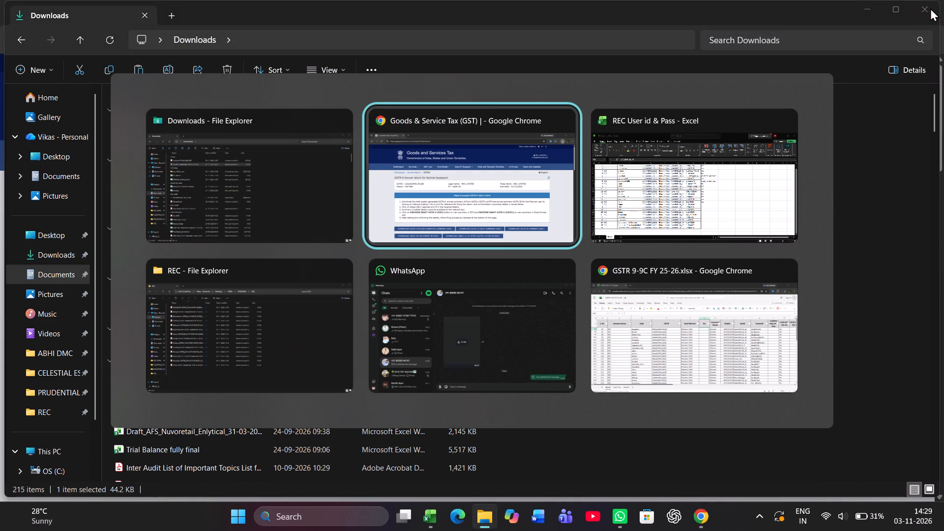
key(alt+Tab)
key(alt+Tab)
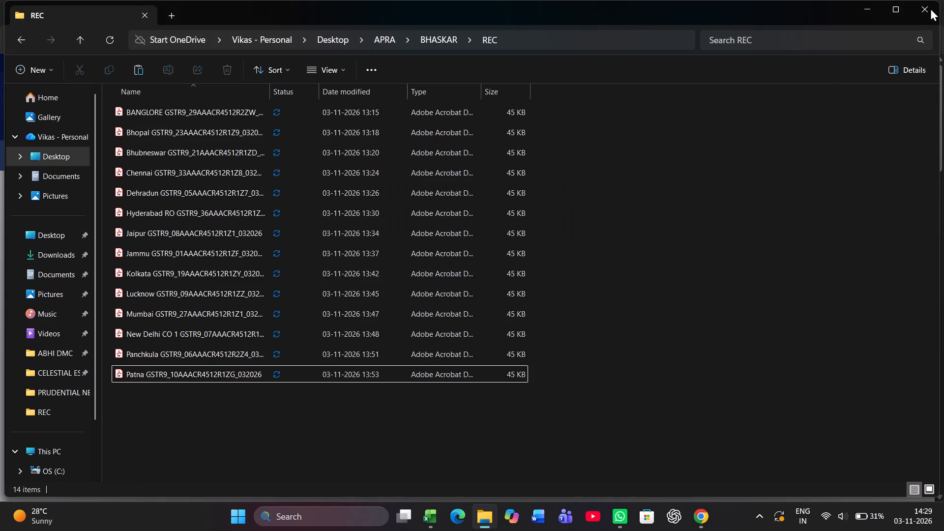
key(ctrl+v)
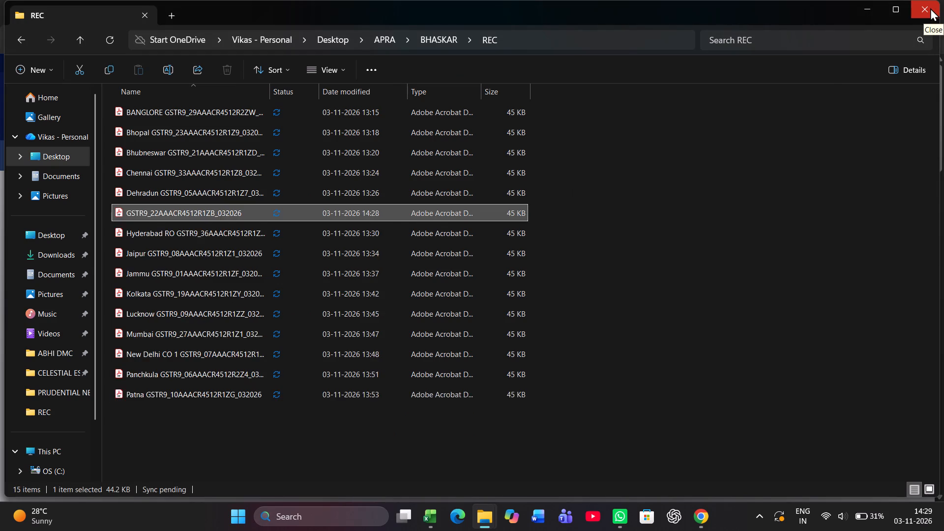
key(alt+Tab)
key(alt+Tab)
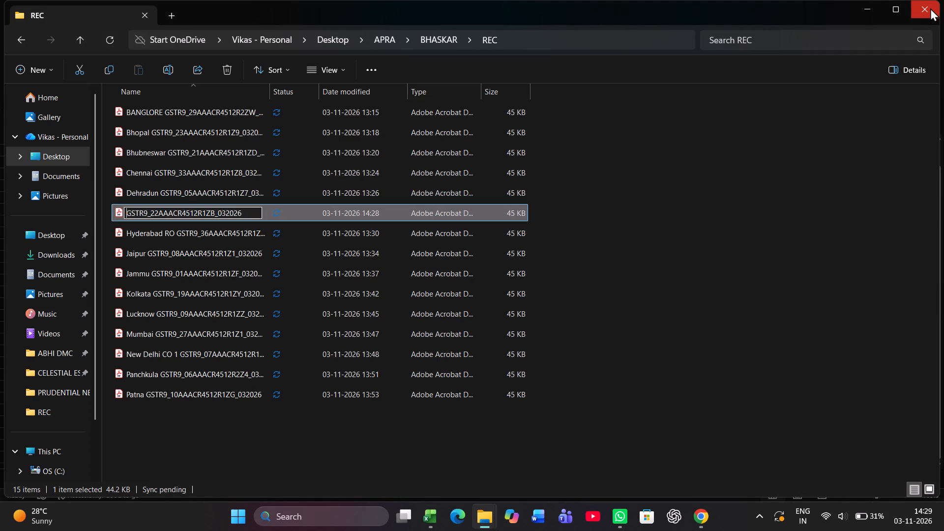
text(Raipur)
key(space)
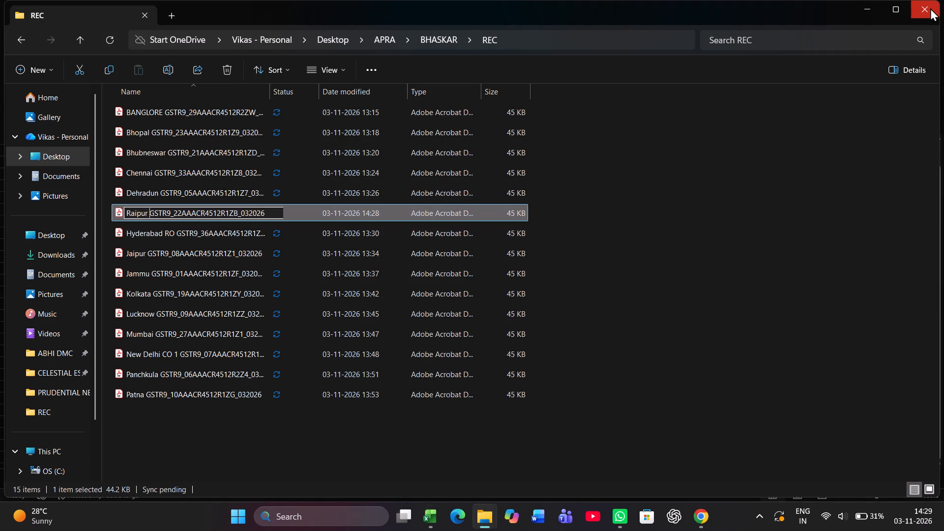
key(Return)
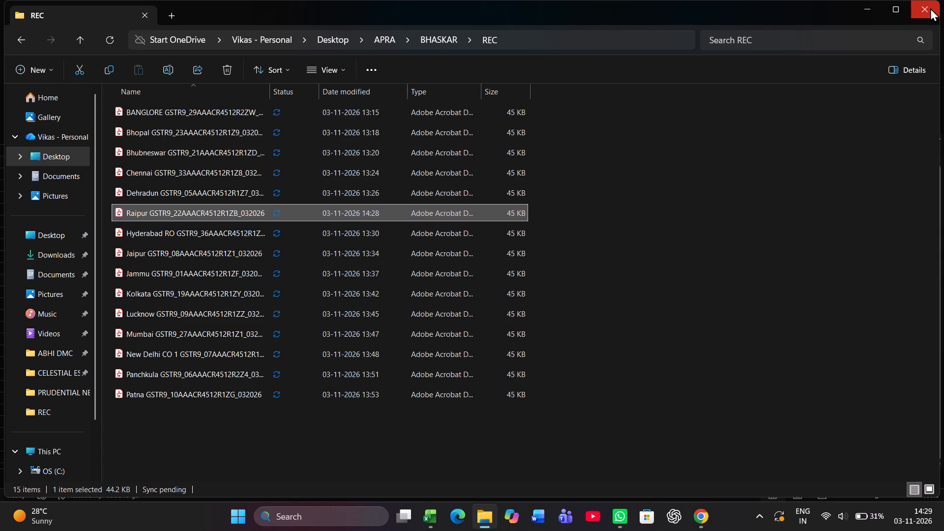
Switch to the REC User id & Pass workbook in Excel and copy the Ranchi office's user ID from column F.
key(alt+Tab)
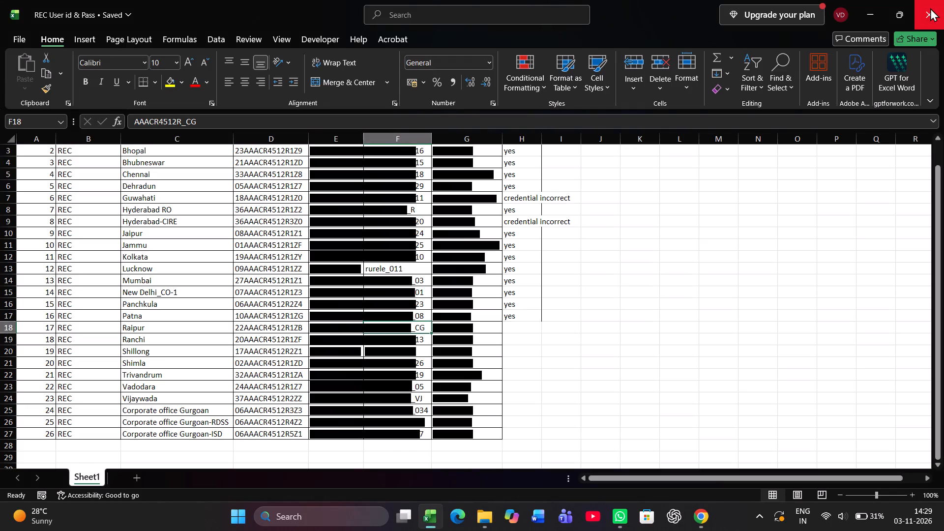
key(Down)
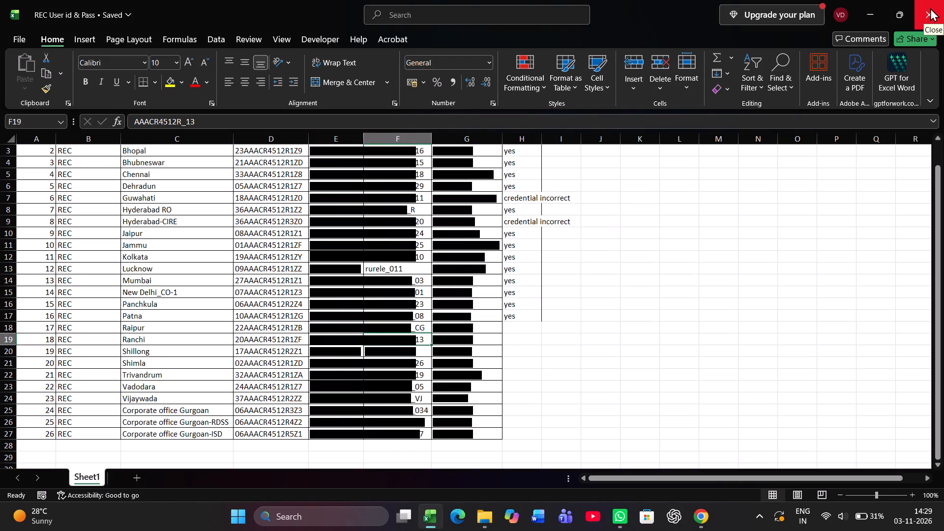
key(ctrl+c)
Switch to the GST portal in Chrome and log out of the Raipur REC LIMITED account.
key(alt+Tab)
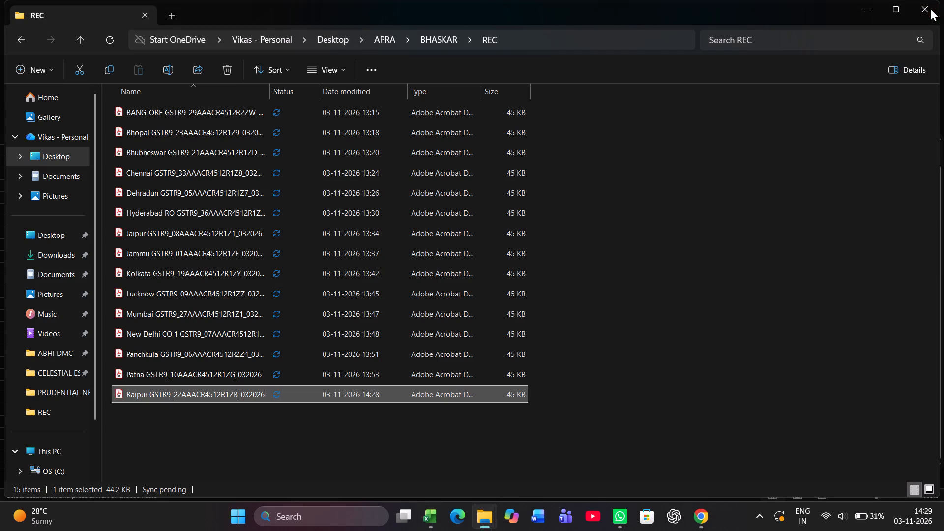
key(alt+Tab)
key(alt+Tab)
key(alt+Tab)
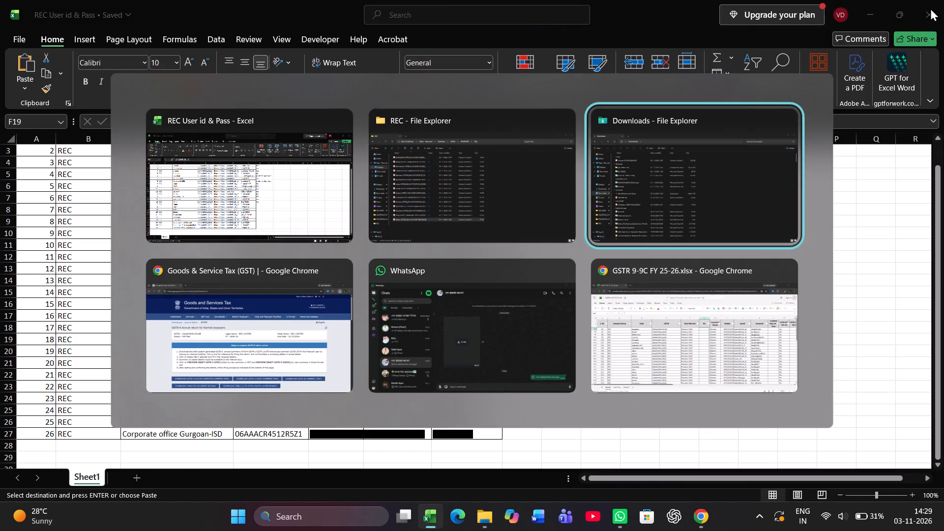
key(alt+Tab)
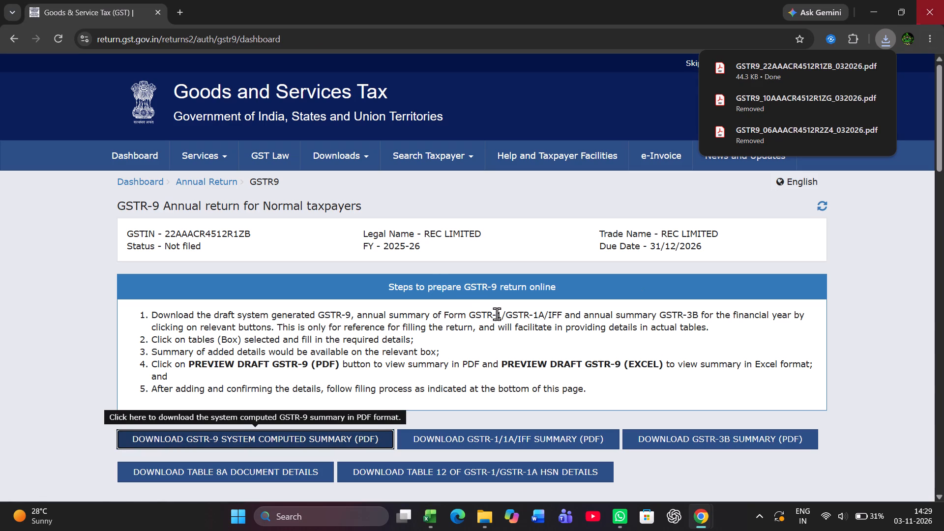
click(512, 195)
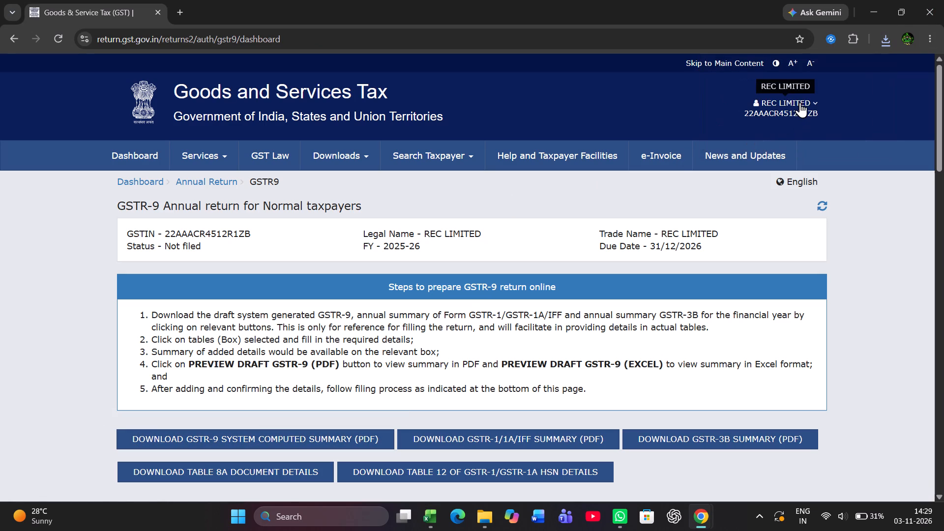
click(800, 102)
click(747, 231)
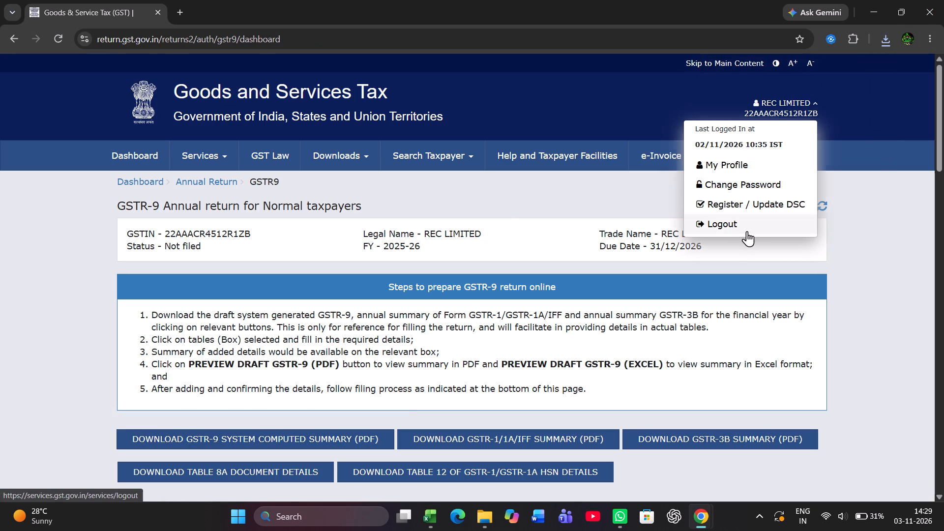
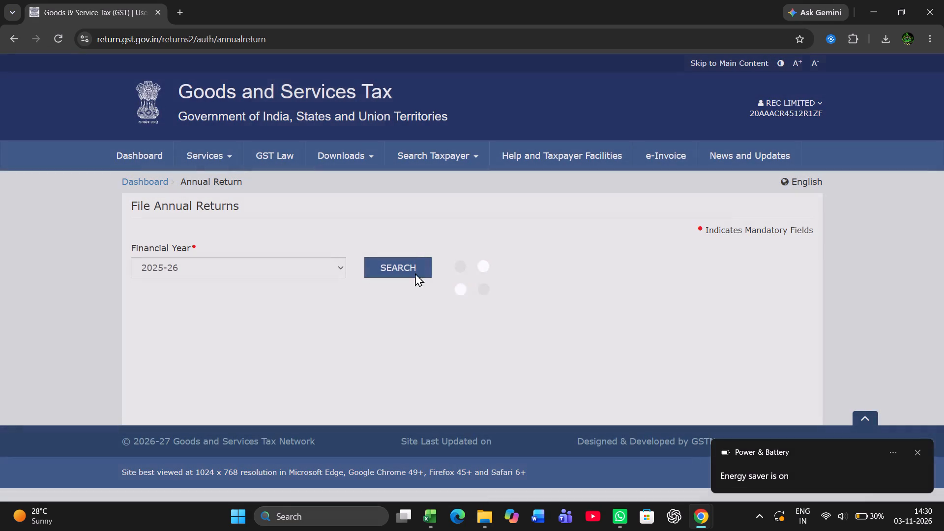
Search annual returns for financial year 2025-26 and open GSTR-9 for online preparation, answering No to filing a nil return.
click(383, 272)
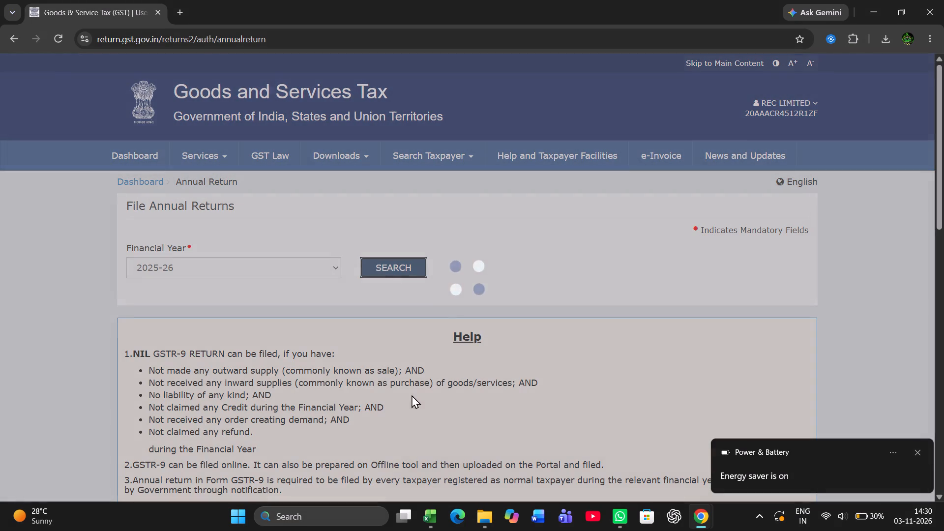
scroll(408, 457, down, 4)
scroll(356, 346, down, 1)
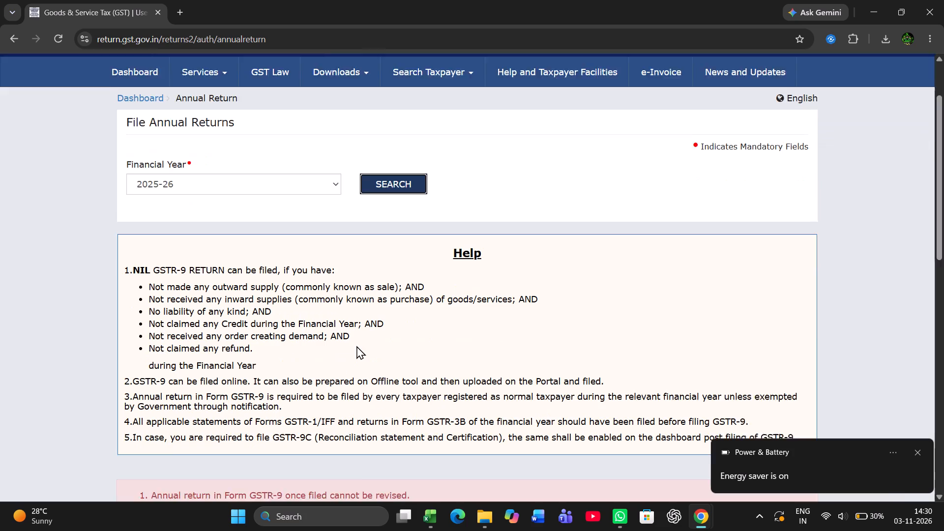
scroll(356, 346, down, 3)
click(227, 351)
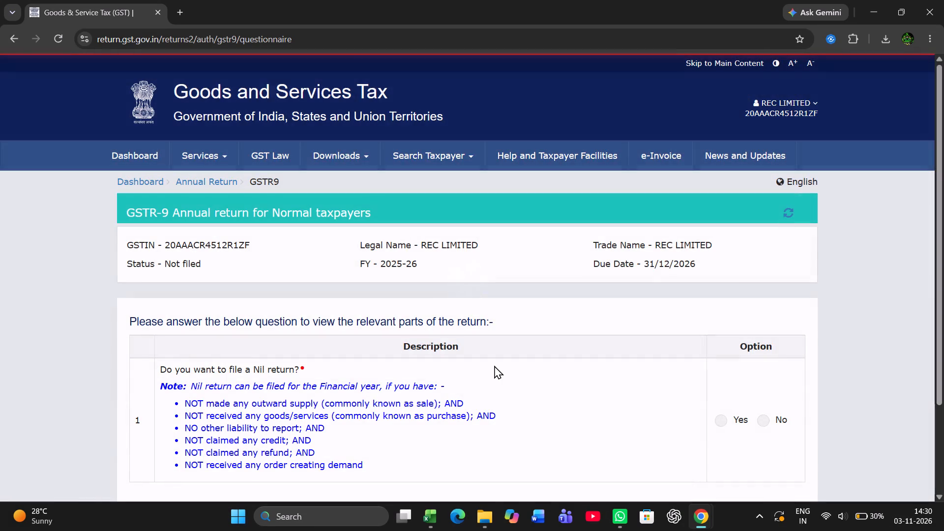
scroll(492, 363, down, 2)
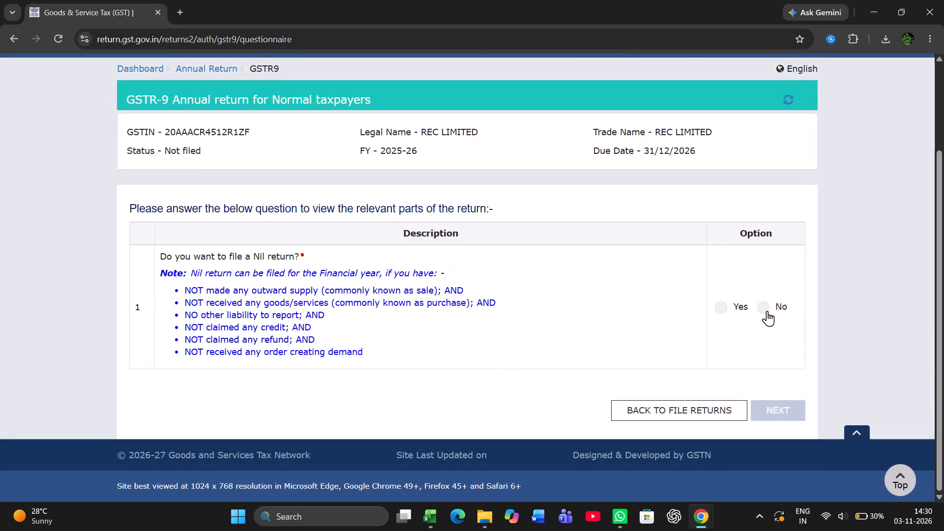
click(767, 311)
click(788, 415)
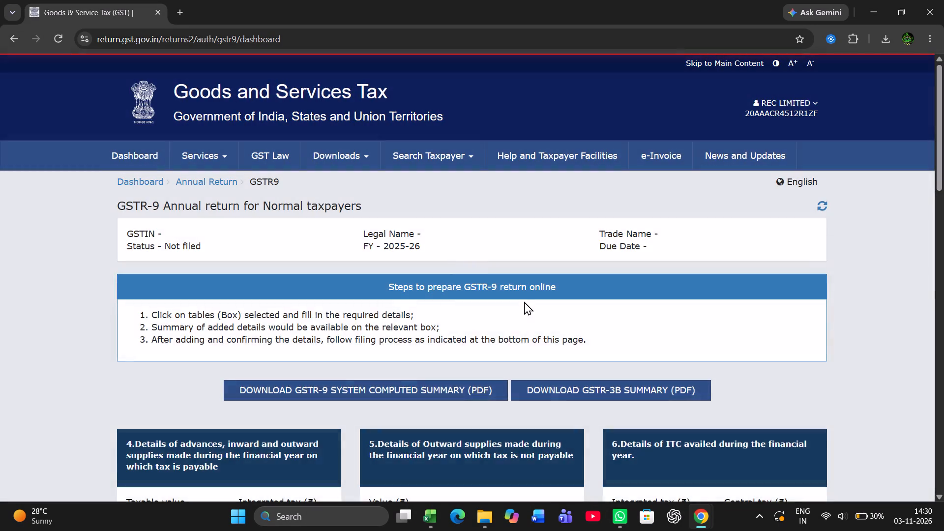
Download the GSTR-9 system computed summary PDF for the Ranchi office and close its preview in Adobe Acrobat.
scroll(524, 301, down, 5)
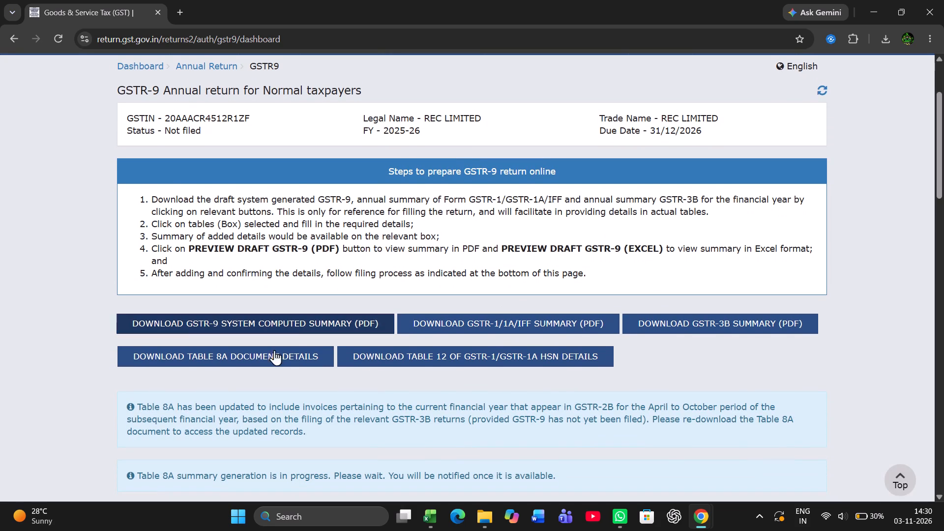
click(243, 328)
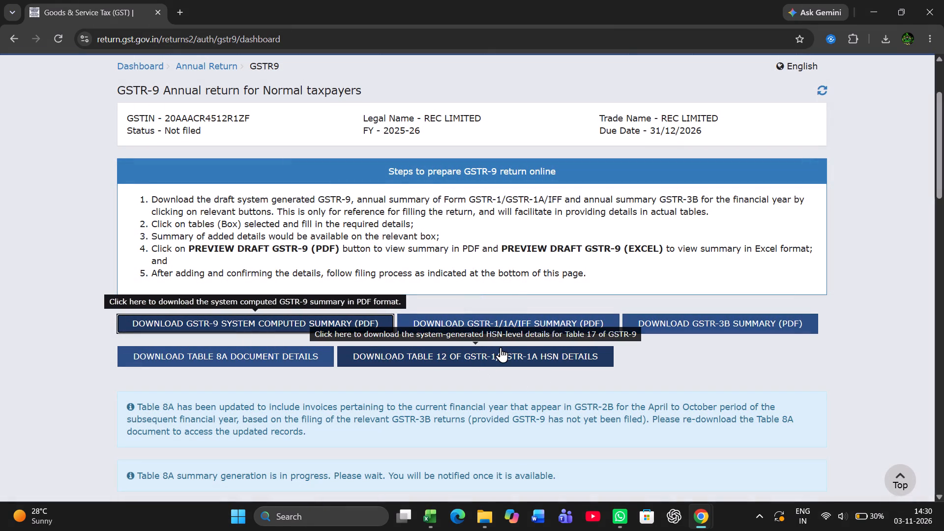
key(alt+Tab)
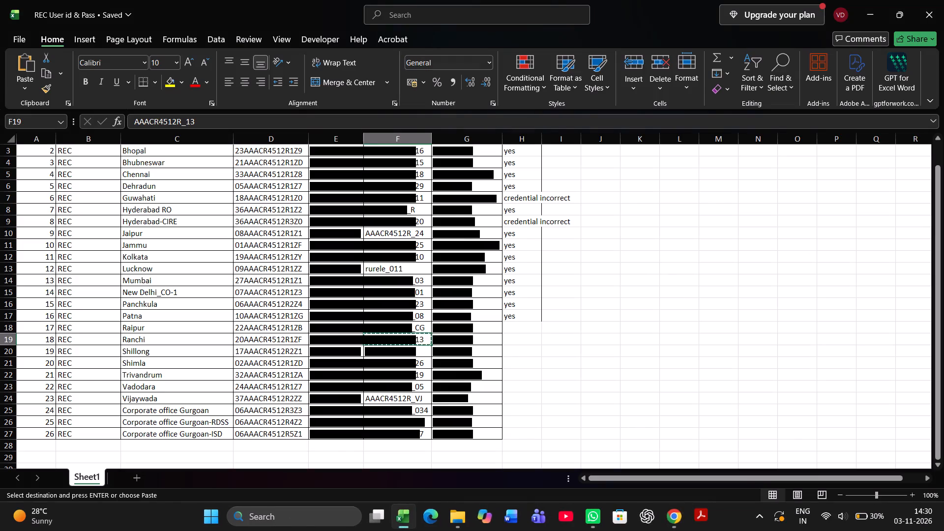
key(alt+Tab)
key(alt+Tab)
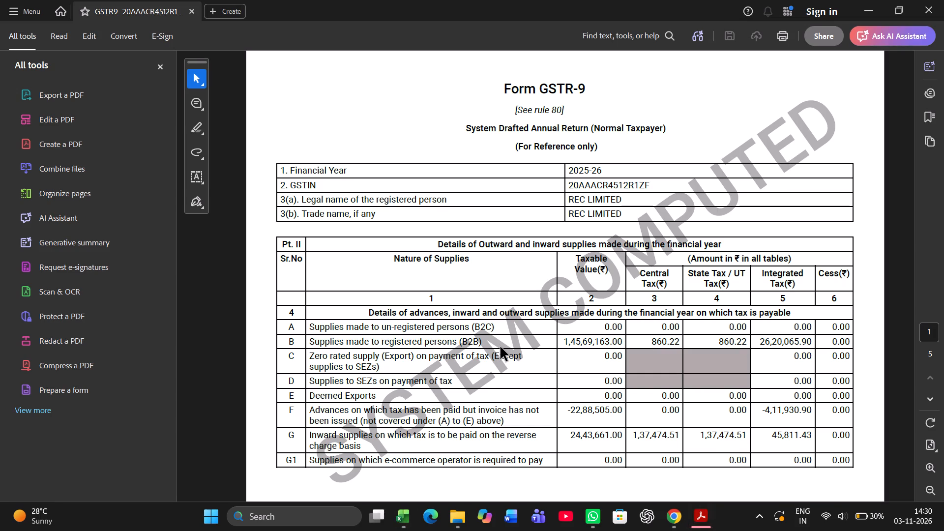
click(929, 17)
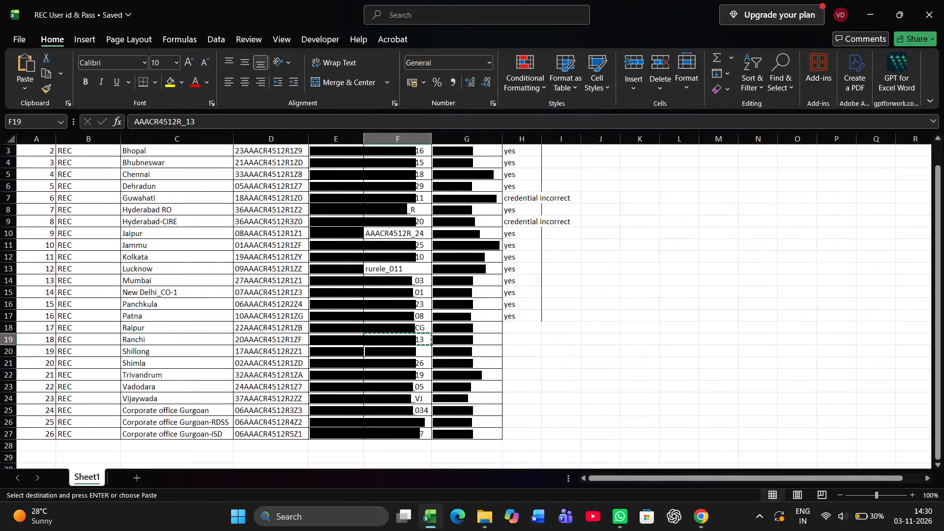
Switch to File Explorer and move the newly downloaded GSTR9 PDF from Downloads to the REC folder.
key(alt+Tab)
key(alt+Tab)
key(alt+Tab)
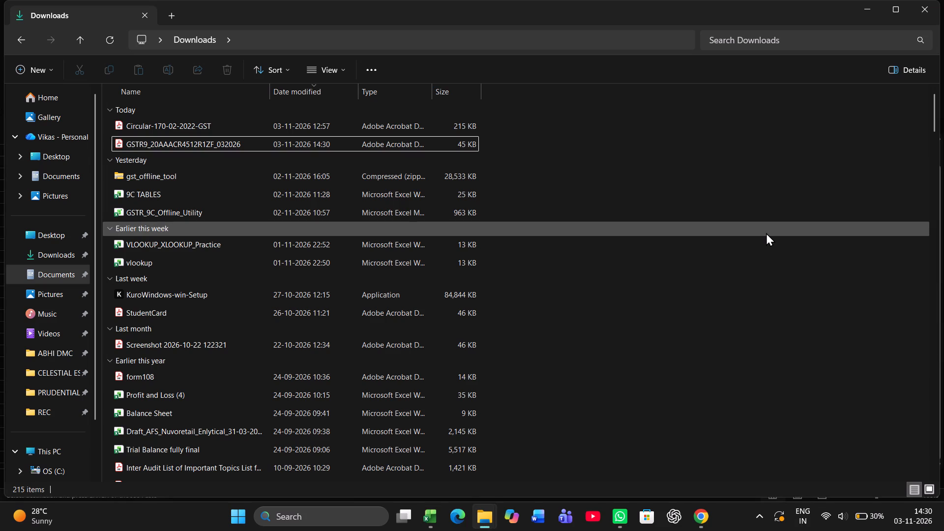
key(Down)
key(Up)
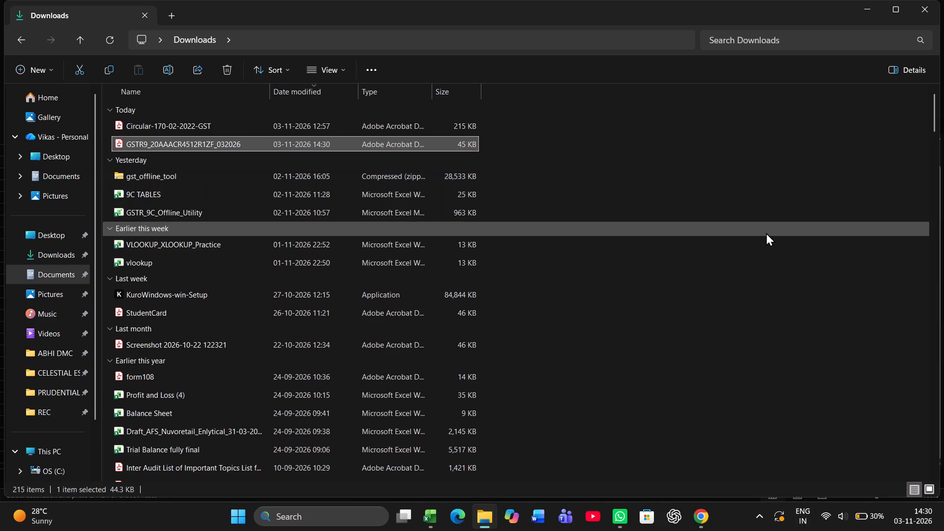
key(ctrl+x)
key(alt+Tab)
key(alt+Tab)
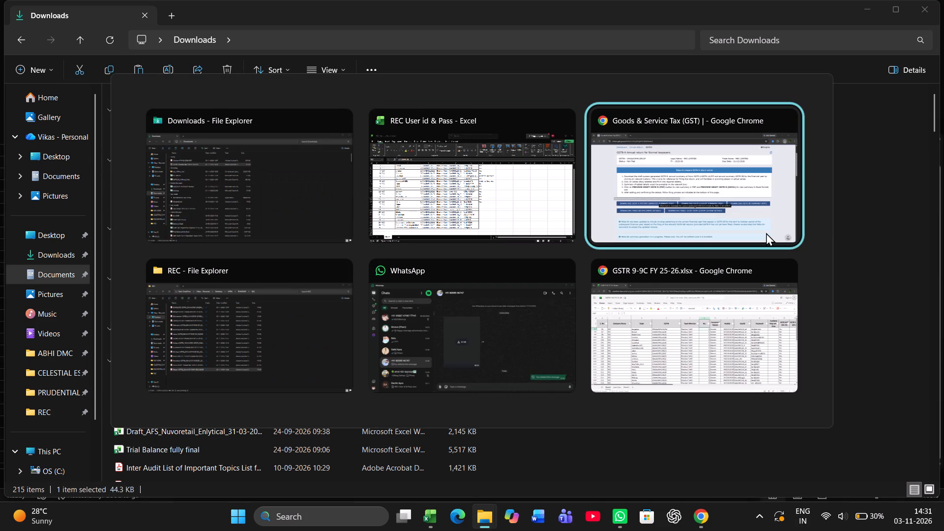
key(alt+Tab)
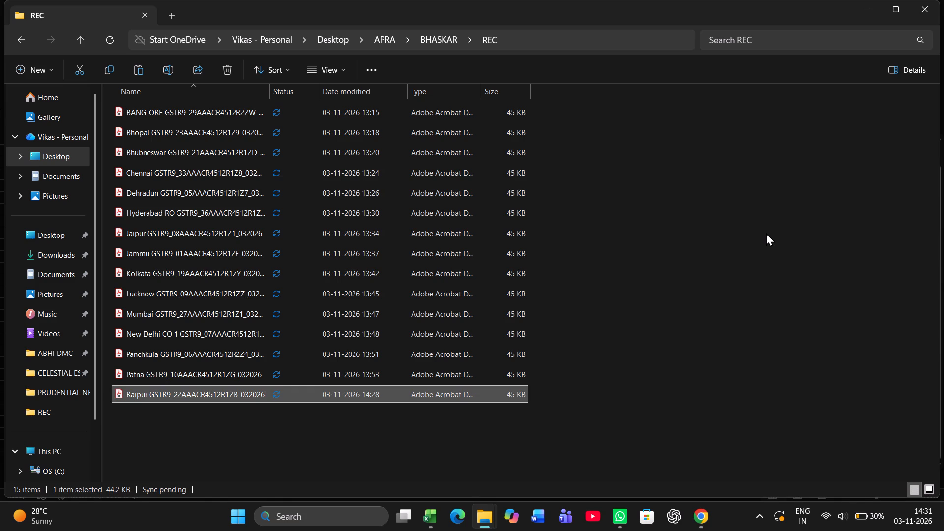
key(ctrl+v)
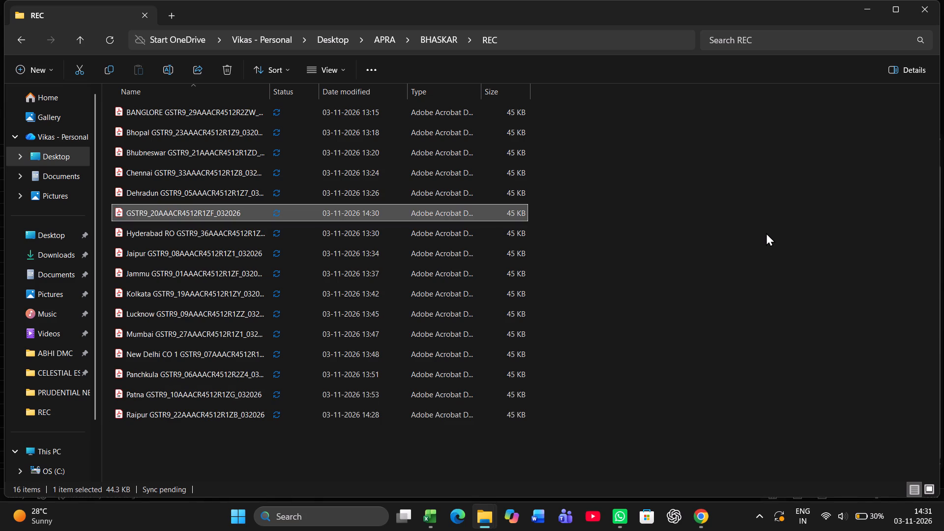
Add the prefix "Ranchi " to the file name of the GSTR9 PDF just moved into the REC folder.
key(F2)
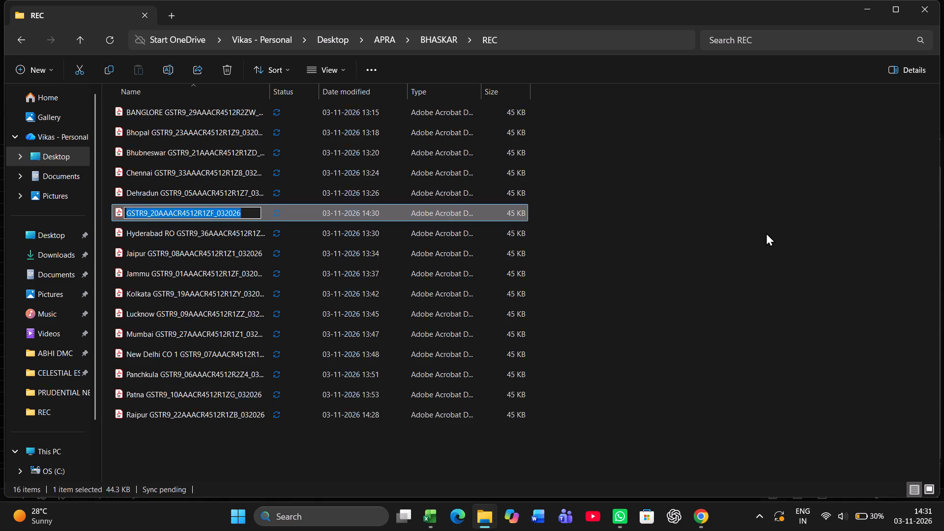
key(Left)
text(Ranchi)
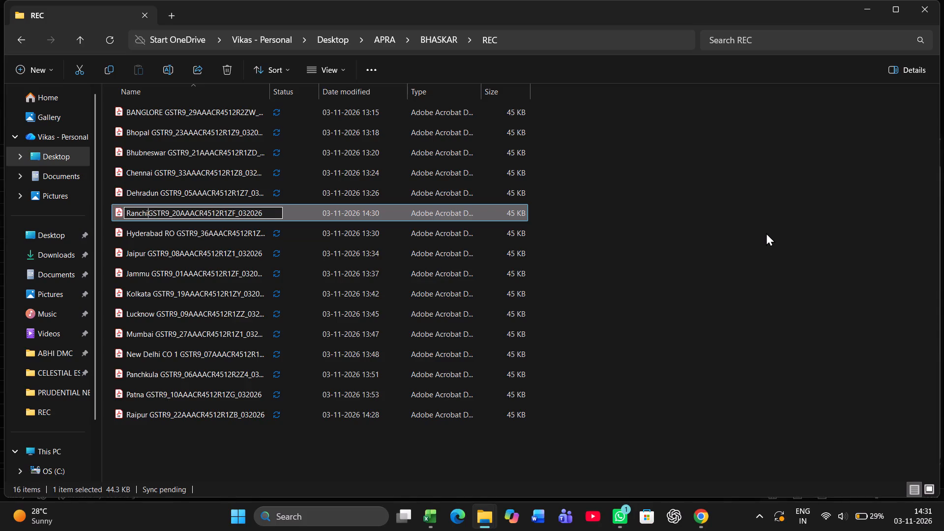
key(space)
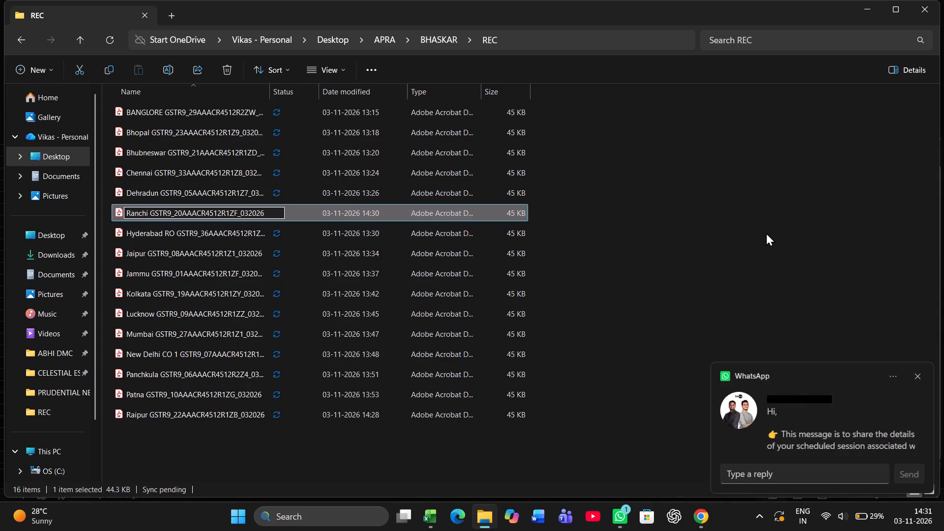
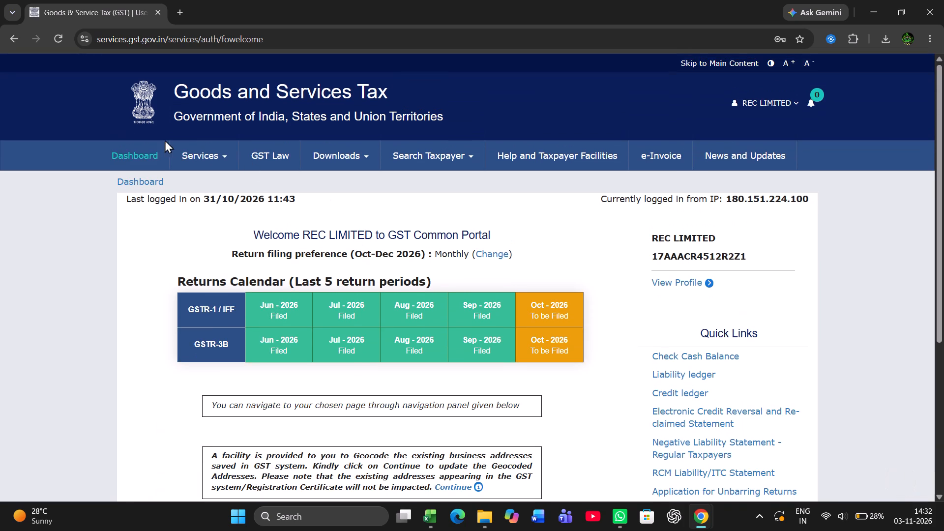
Search annual returns for financial year 2025-26 and open GSTR-9 for online preparation, answering No to filing a nil return.
click(199, 156)
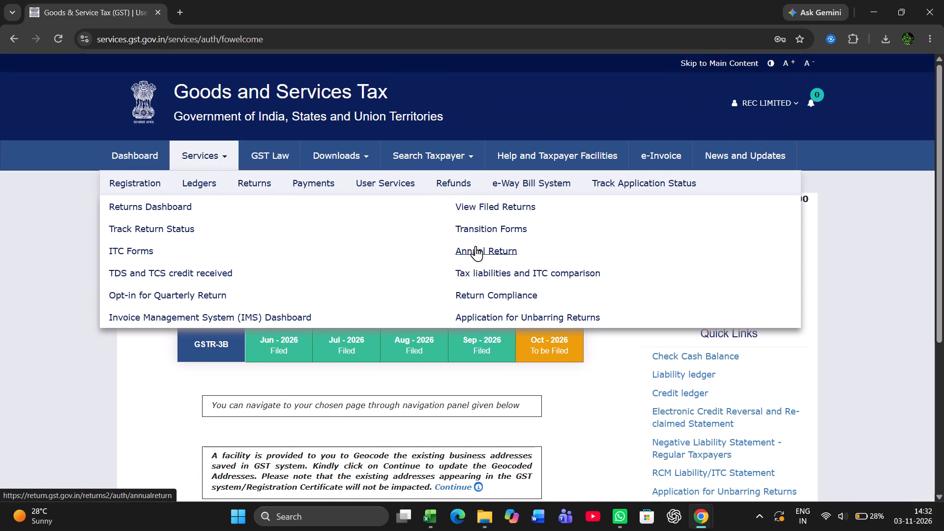
click(476, 252)
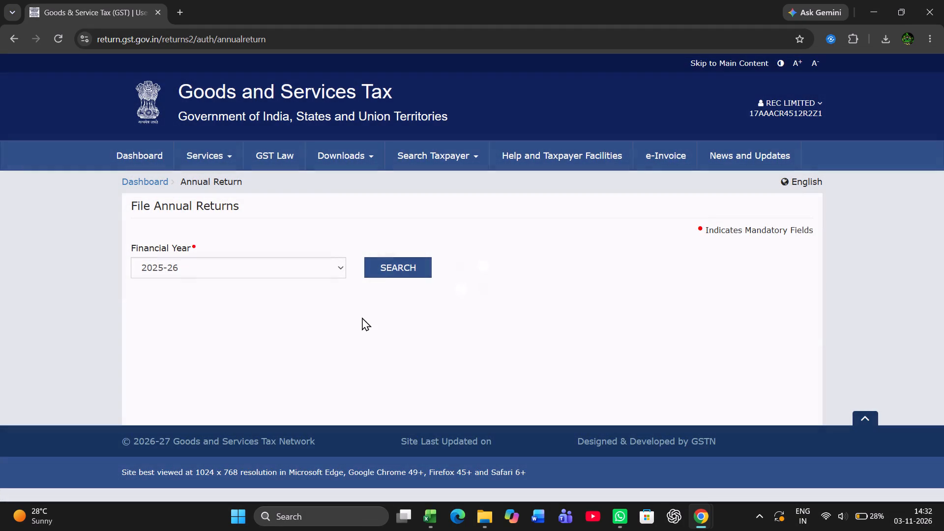
click(412, 265)
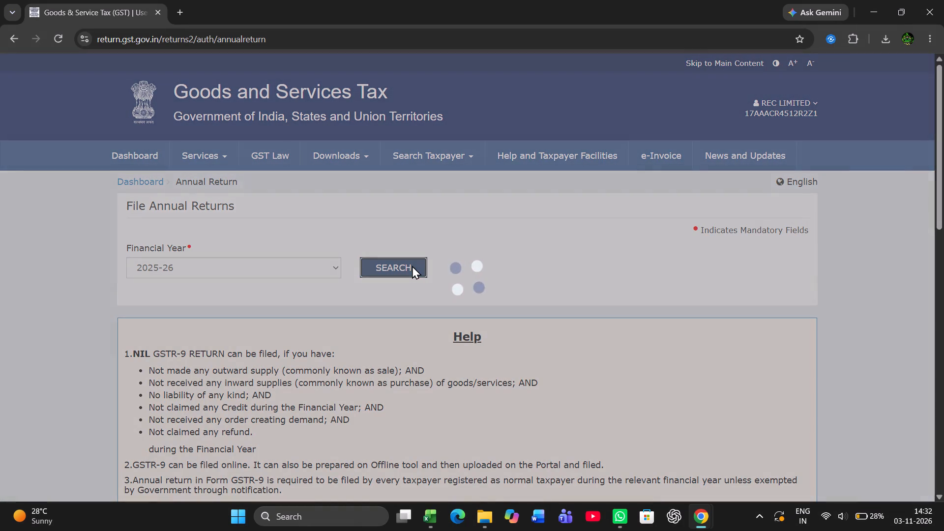
scroll(412, 265, down, 4)
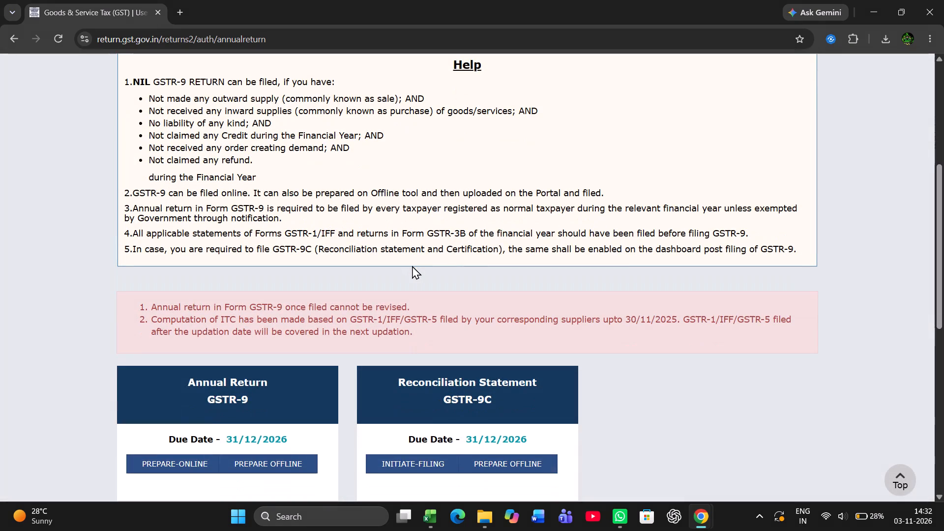
click(209, 404)
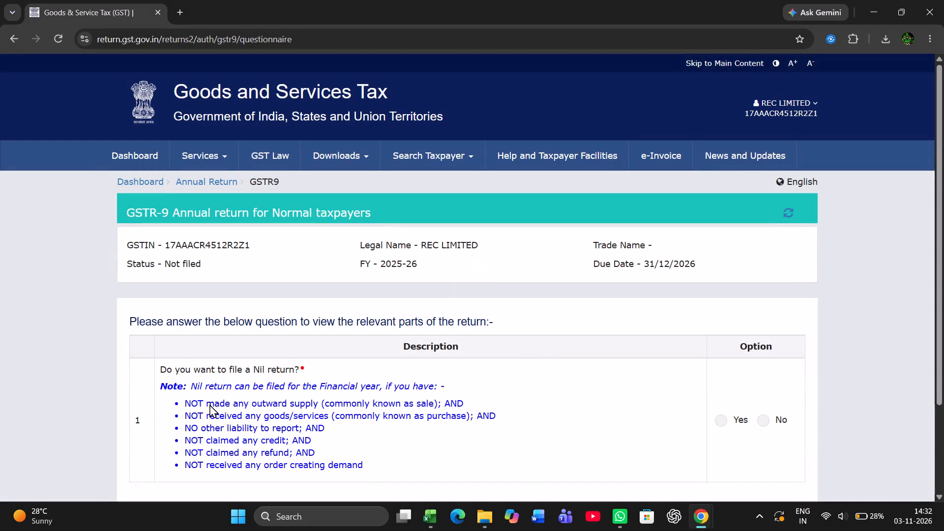
scroll(209, 404, down, 4)
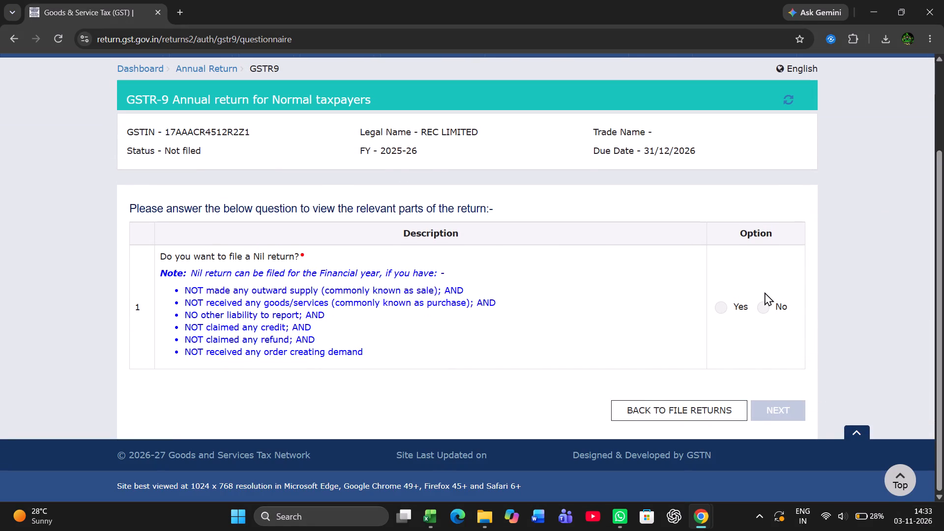
click(763, 309)
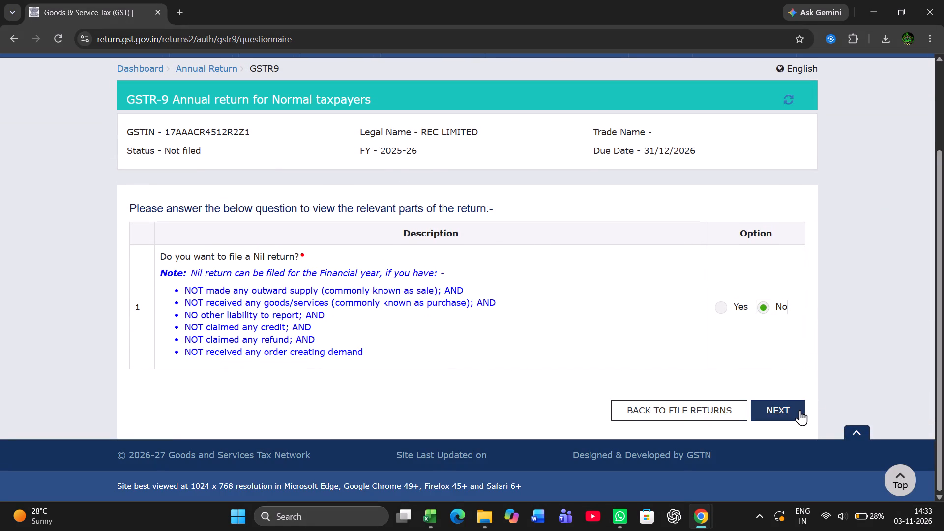
click(798, 411)
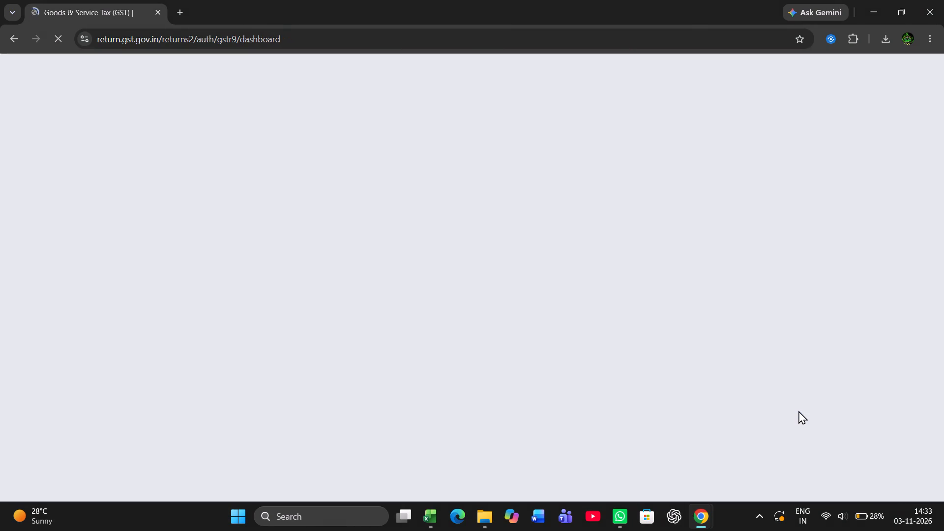
Download the GSTR-9 system computed summary PDF for the Shillong office and close its preview in Adobe Acrobat.
scroll(525, 369, down, 1)
click(226, 365)
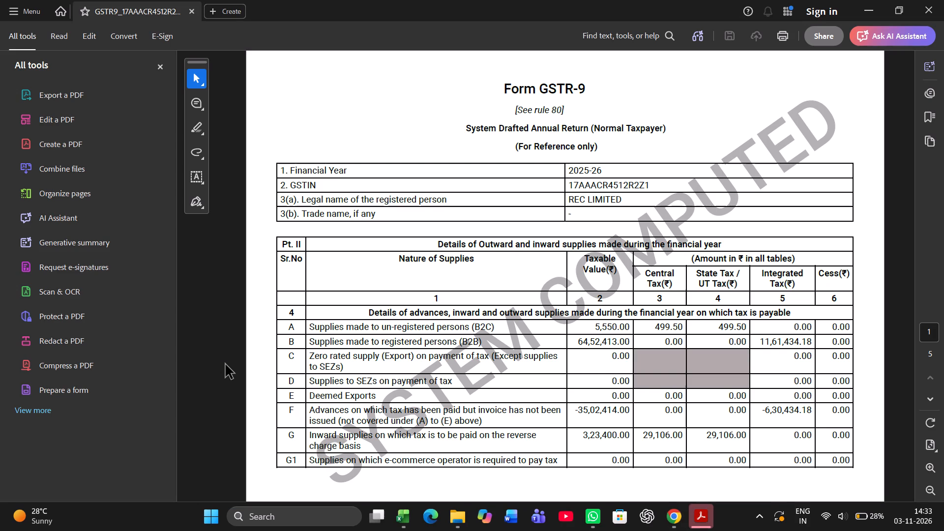
key(alt+F4)
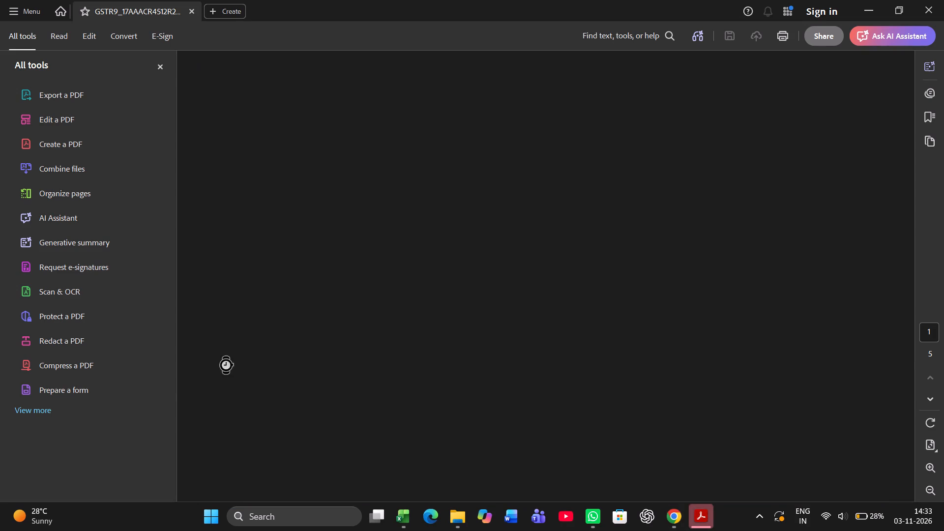
Switch to File Explorer and move the newly downloaded GSTR9 PDF from Downloads to the REC folder.
key(alt+Tab)
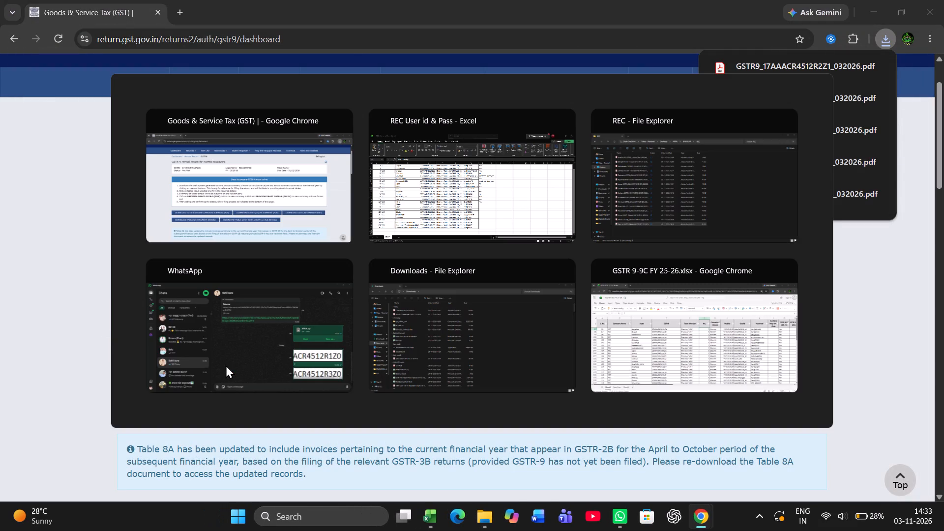
key(alt+Tab)
key(alt+Tab)
key(alt+Tab)
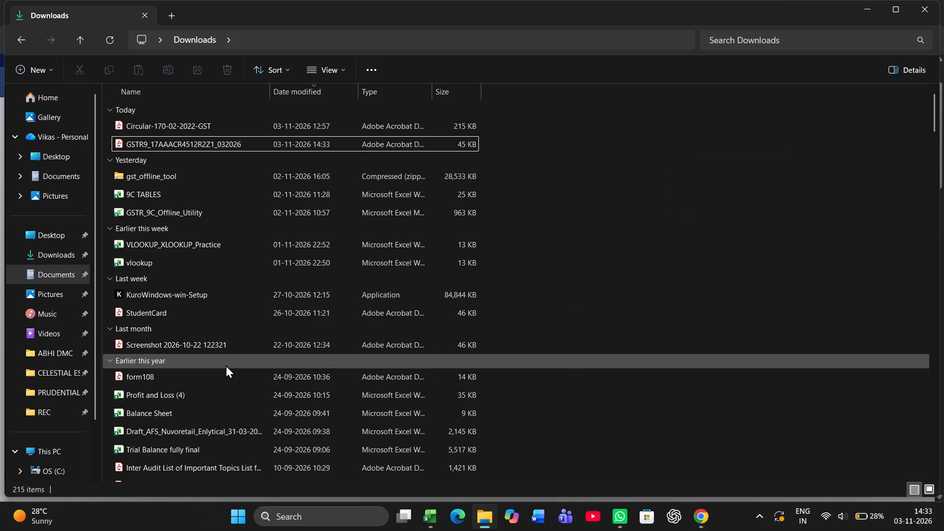
key(Up)
key(Down)
key(ctrl+x)
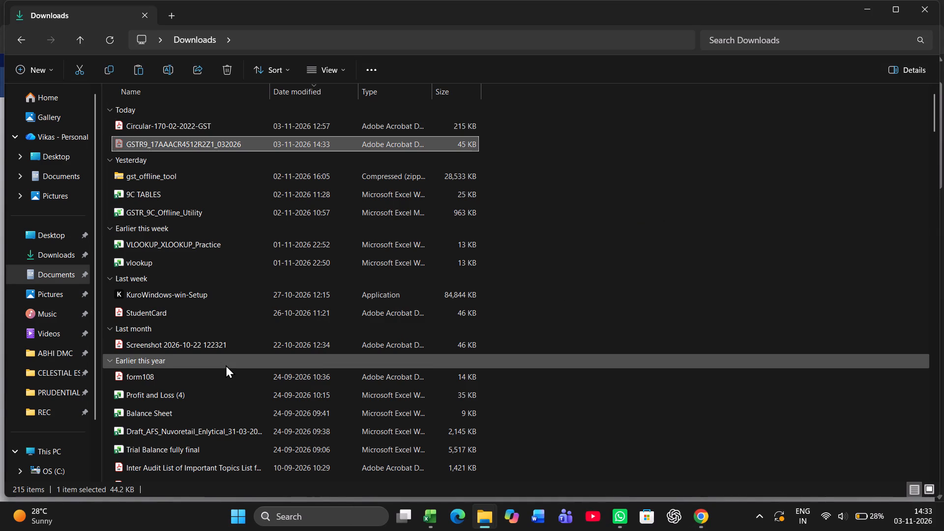
key(alt+Tab)
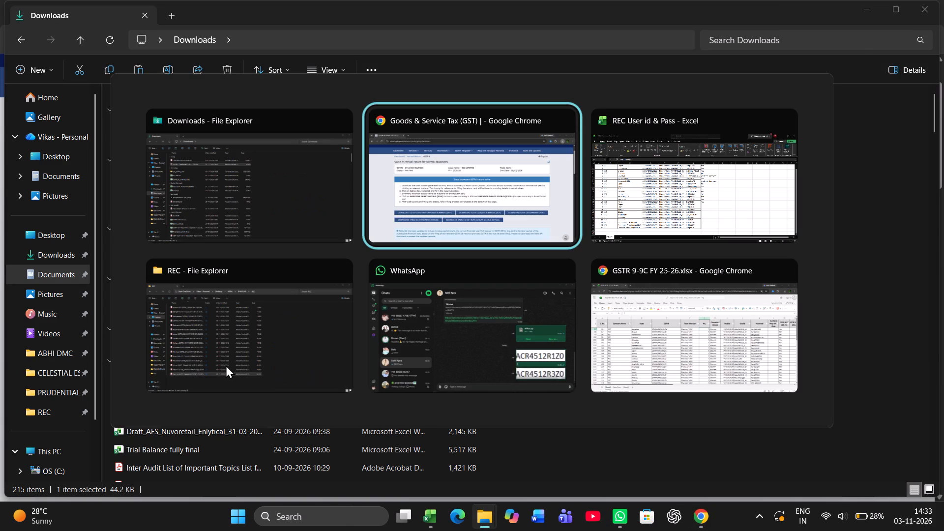
key(alt+Tab)
key(alt+Tab)
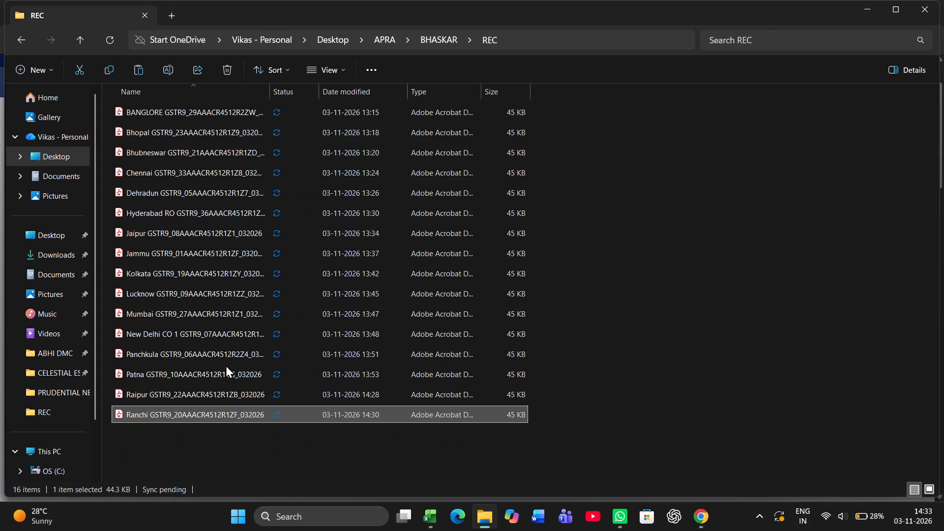
key(alt+Tab)
key(alt+Tab)
key(alt+Tab)
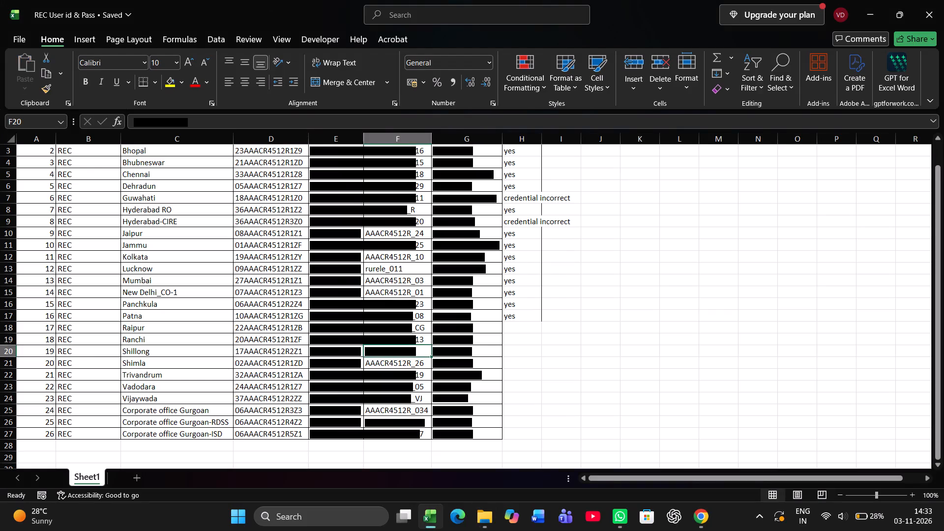
key(alt+Tab)
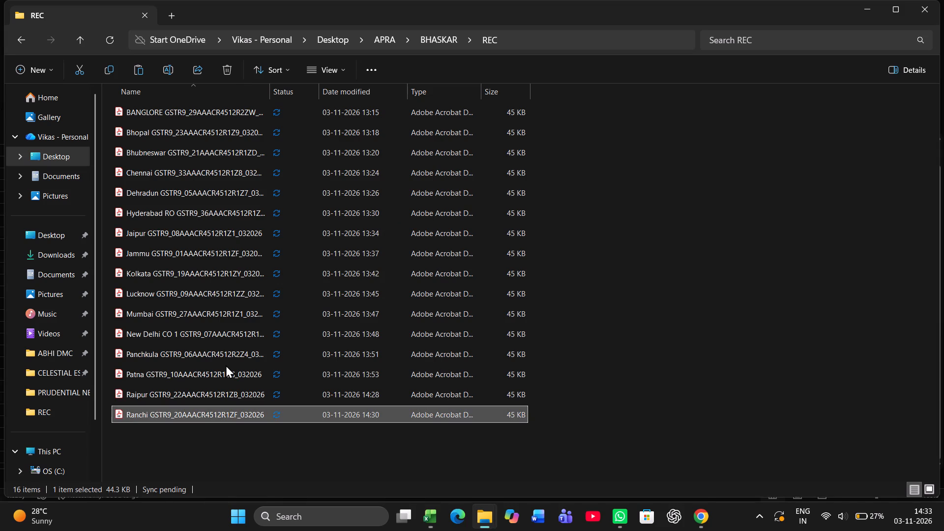
key(ctrl+v)
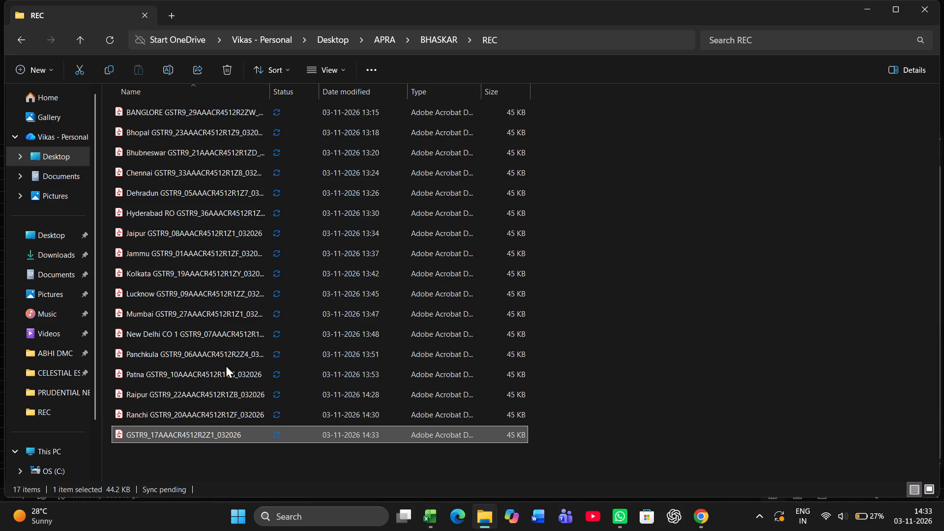
Add the prefix "Shillong " to the file name of the GSTR9 PDF just moved into the REC folder.
key(F2)
key(Left)
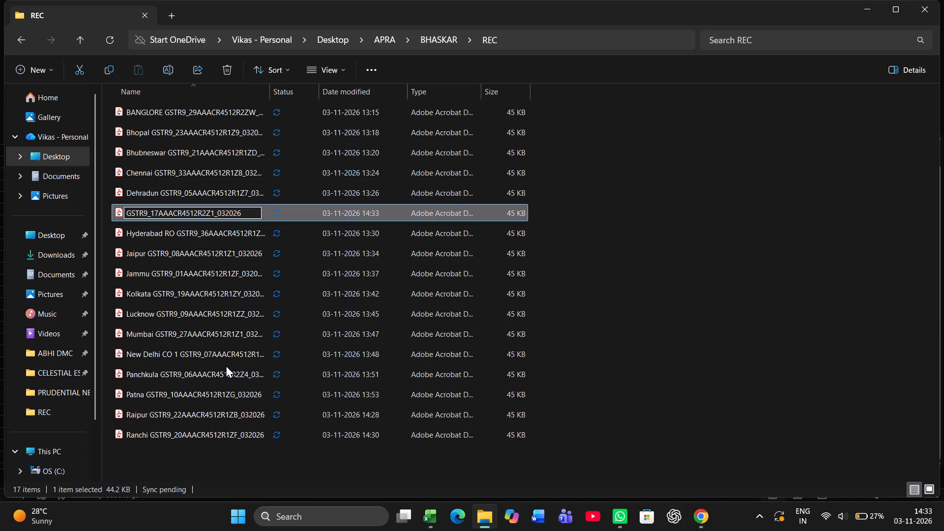
text(Shillong)
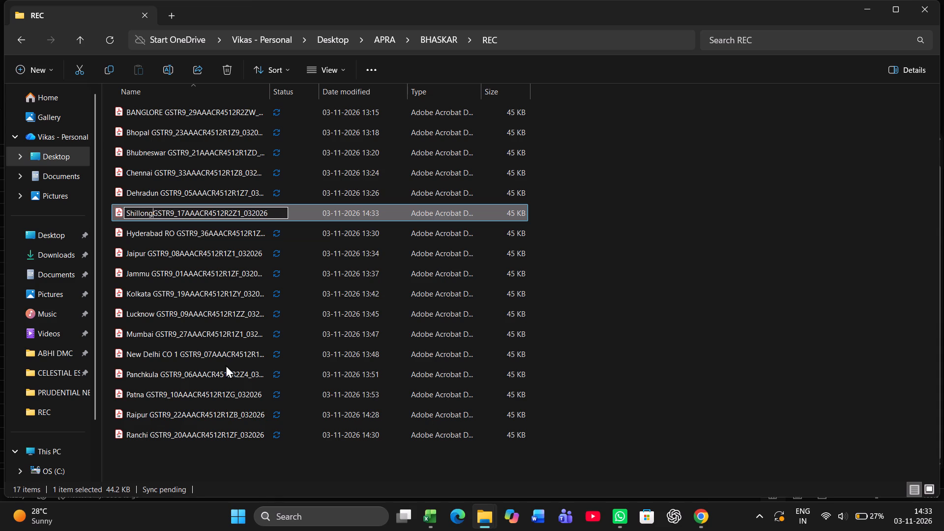
key(space)
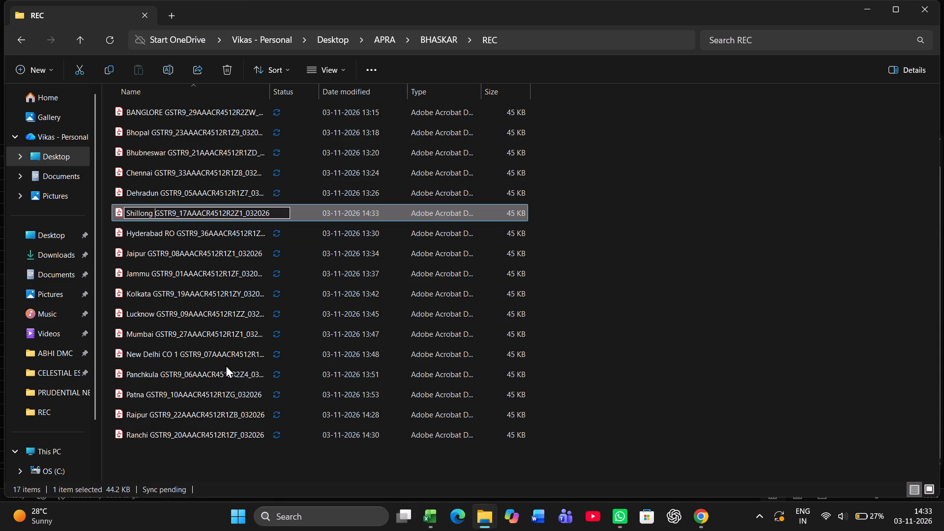
key(Return)
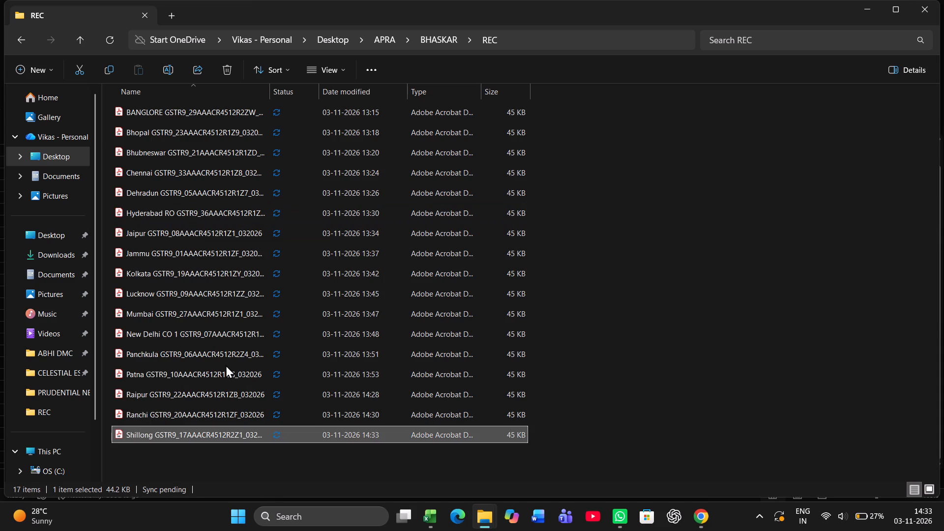
Switch to the REC User id & Pass workbook in Excel and copy the Shimla office's user ID.
key(alt+Tab)
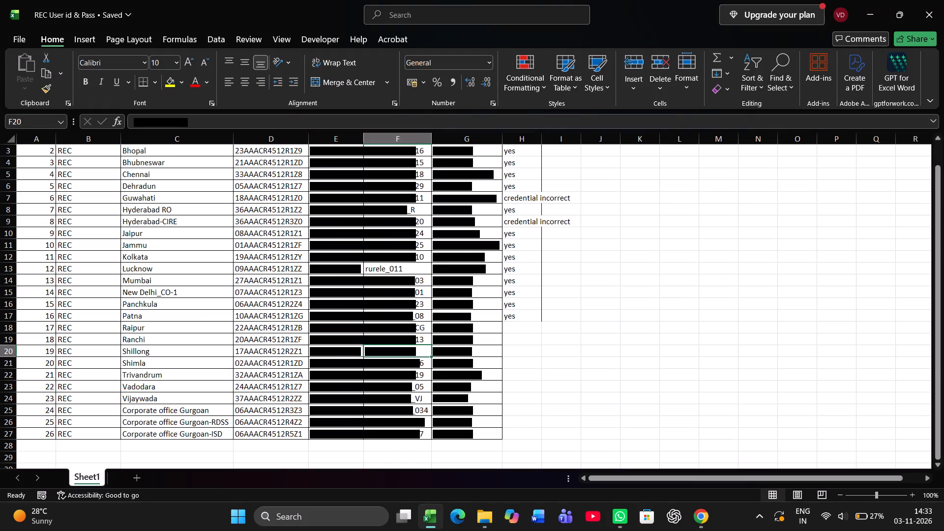
key(Down)
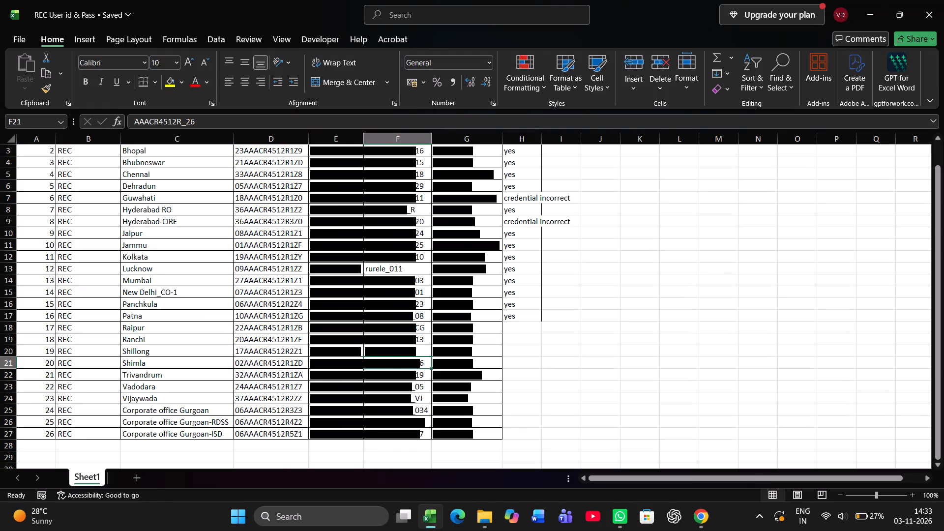
key(ctrl+c)
Switch to the GST portal in Chrome and log out of the Shillong office's account.
key(alt+Tab)
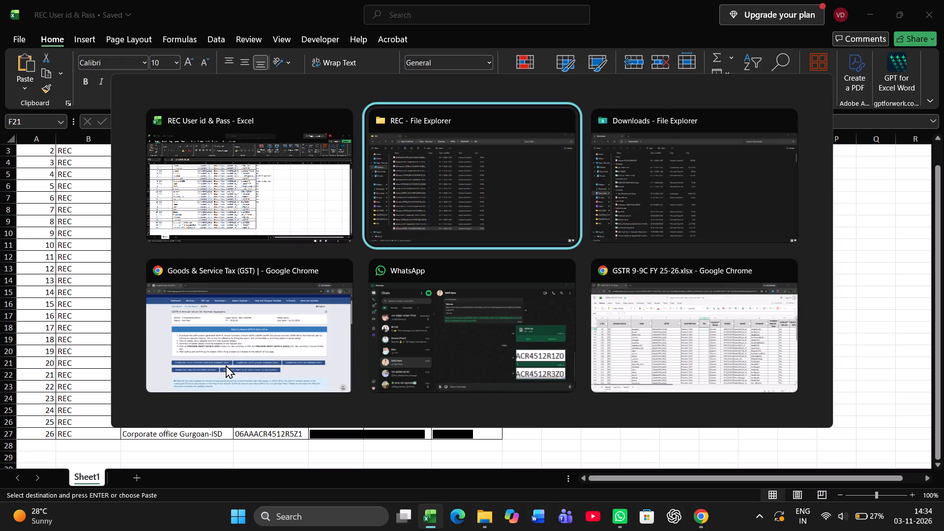
key(alt+Tab)
key(alt+Tab)
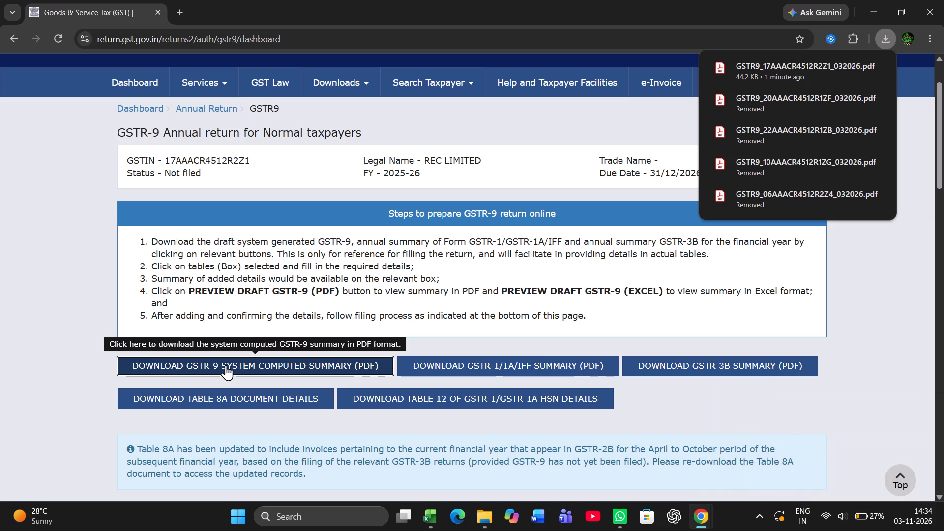
click(535, 135)
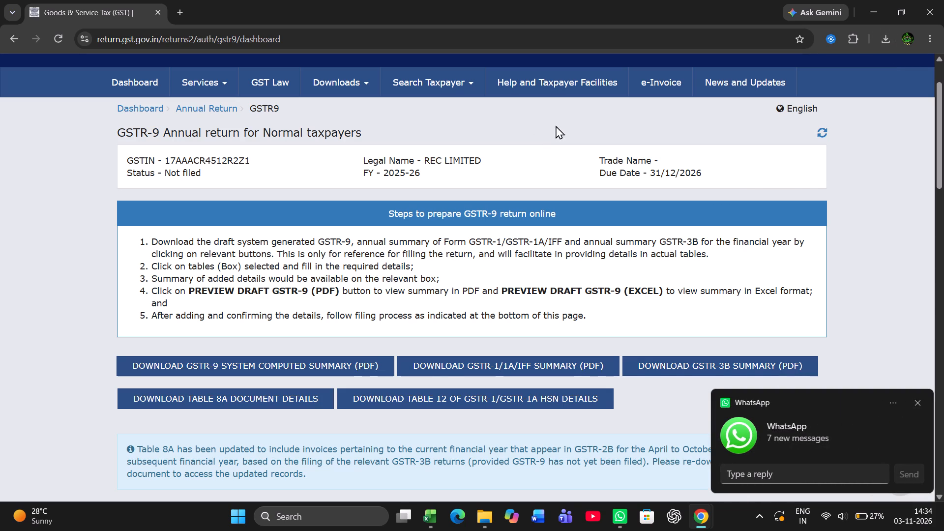
scroll(560, 123, up, 5)
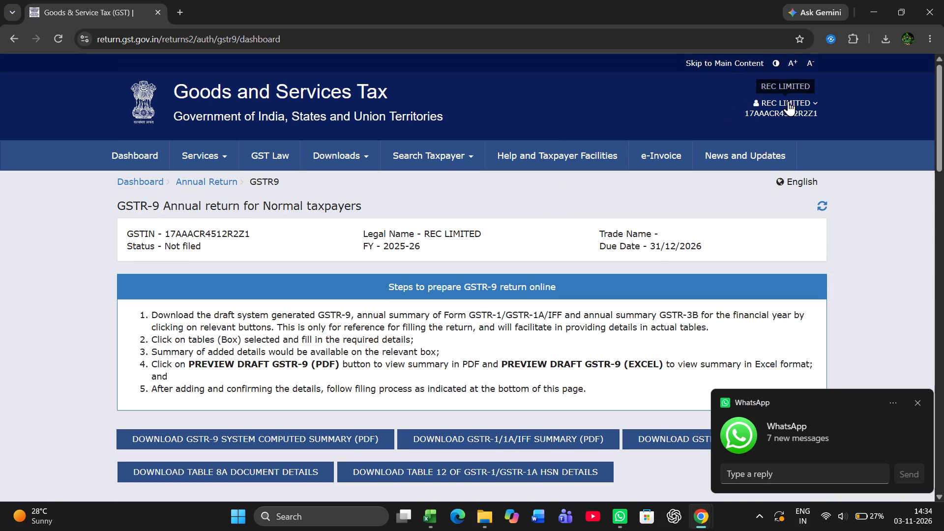
click(788, 101)
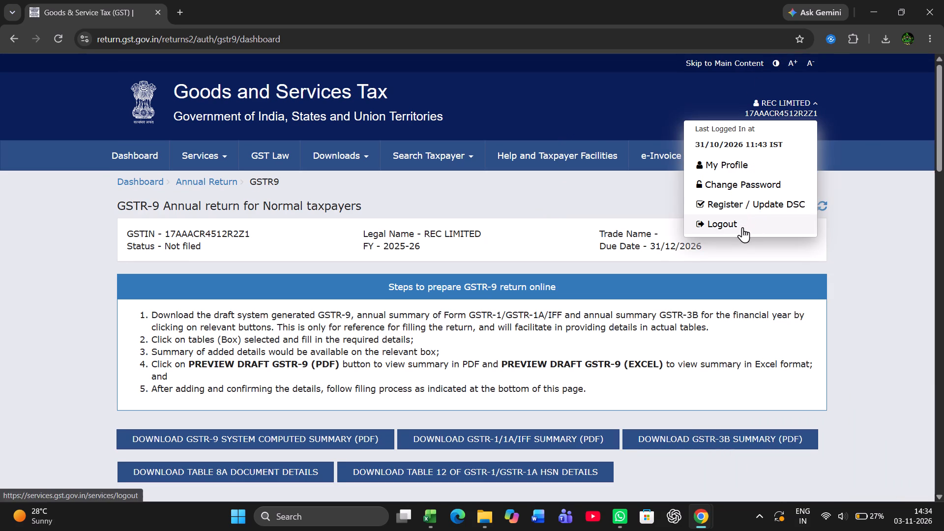
click(742, 227)
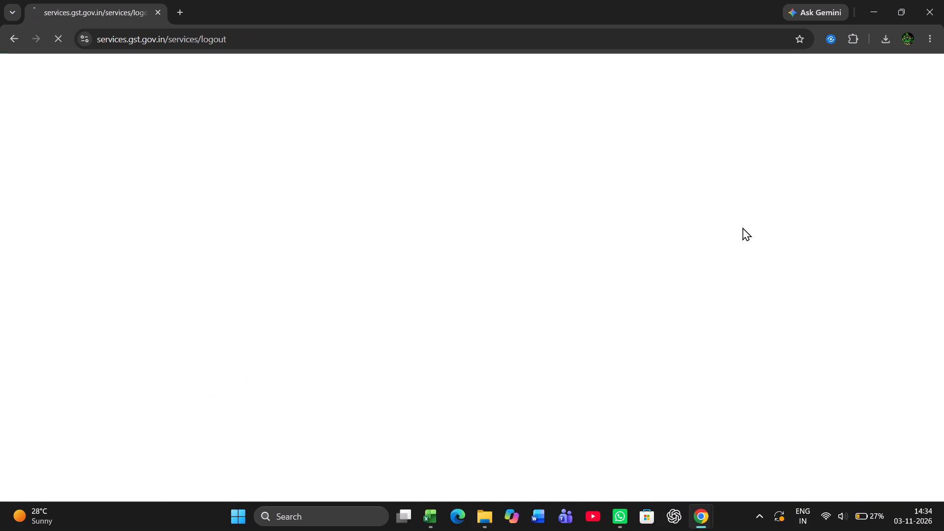
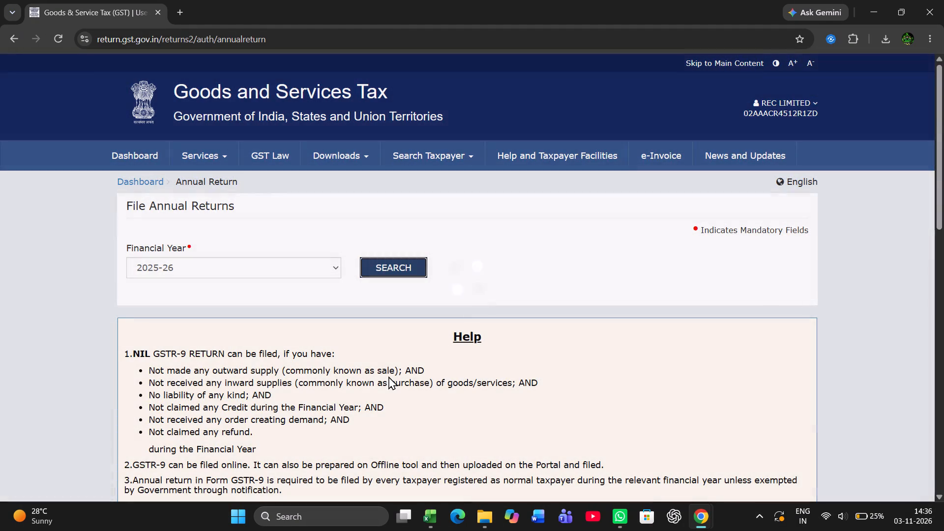
Open the Shimla office's GSTR-9 annual return for 2025-26, answer No to filing a Nil return, and proceed to the return's preparation page.
scroll(388, 376, down, 3)
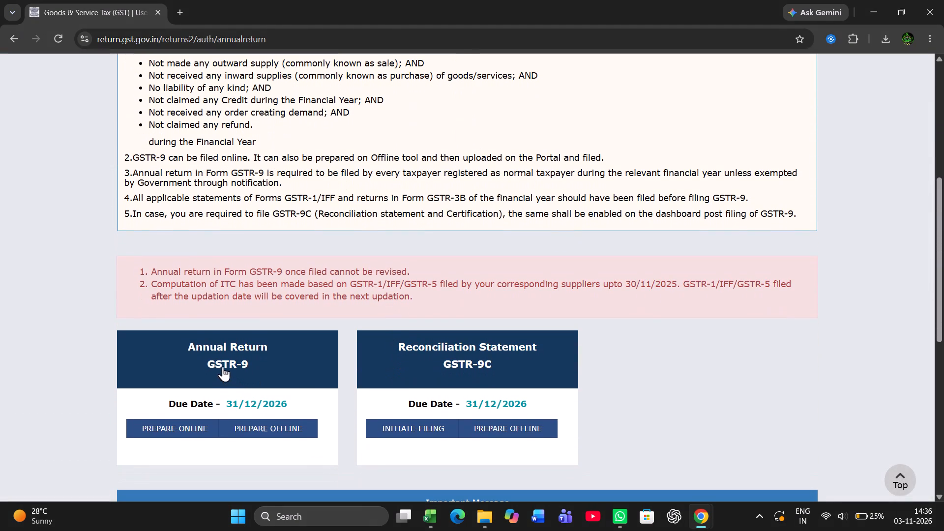
click(223, 366)
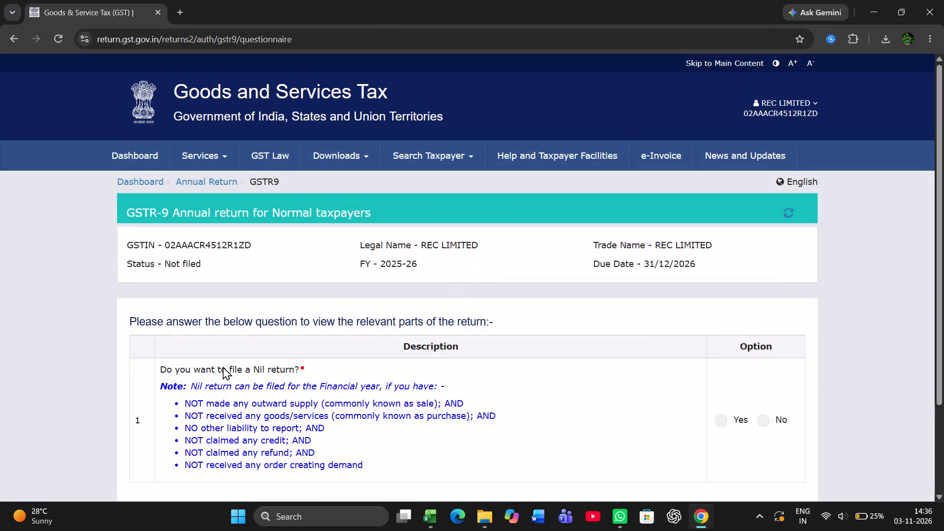
scroll(223, 366, down, 5)
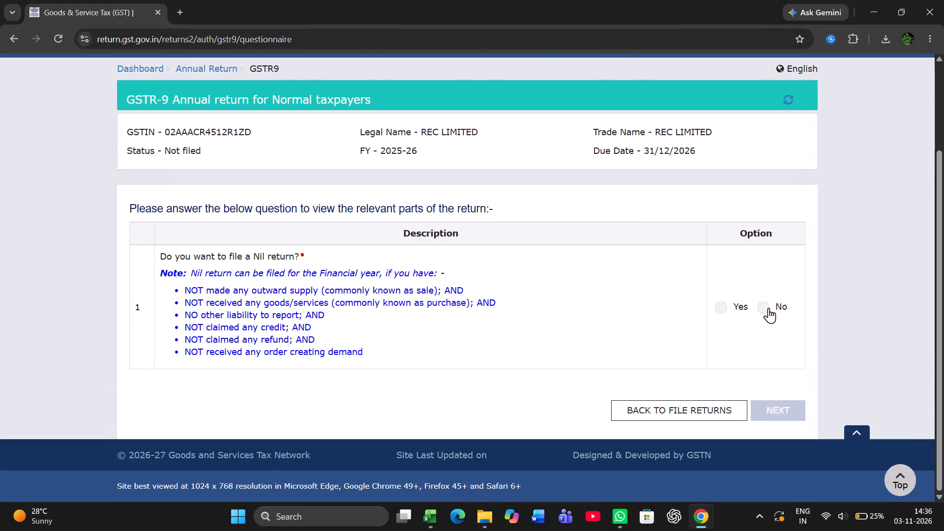
click(768, 308)
click(783, 407)
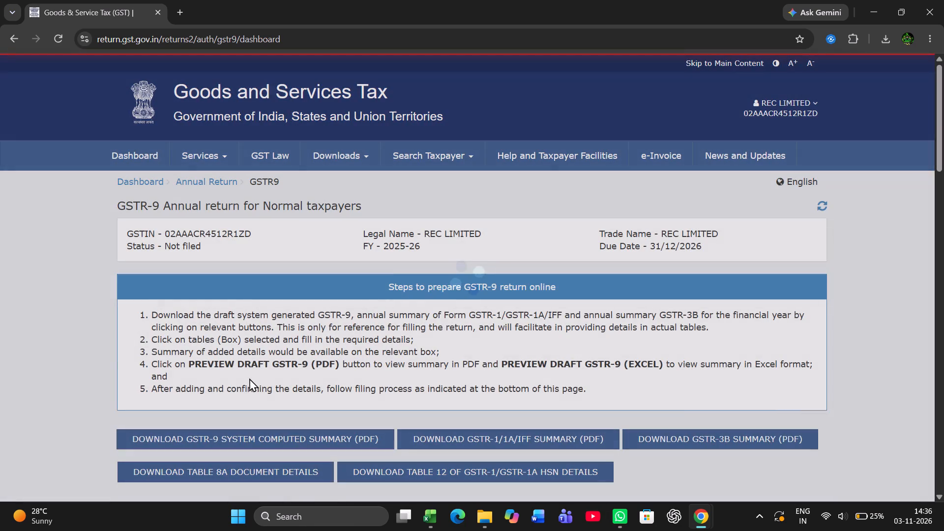
Download the Shimla office's GSTR-9 system computed summary as a PDF.
scroll(439, 331, down, 3)
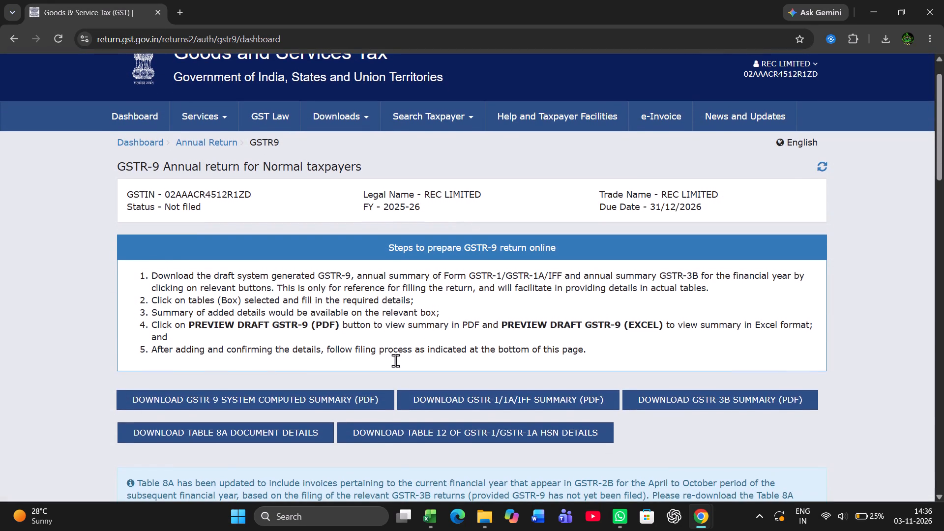
click(264, 400)
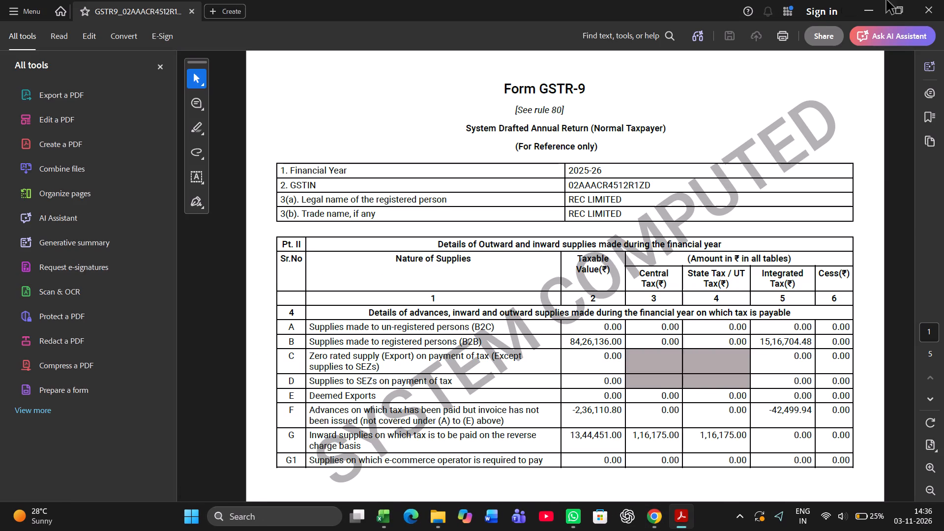
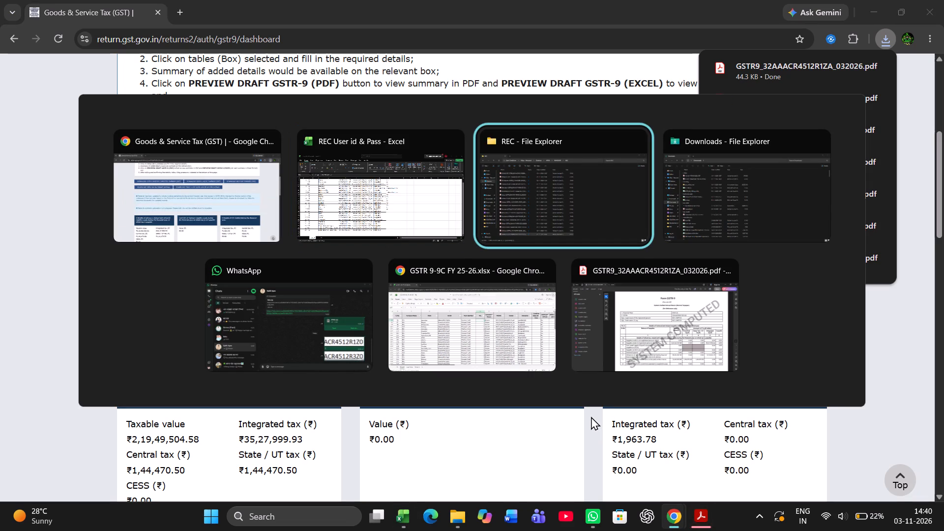
key(alt+Tab)
key(alt+Down)
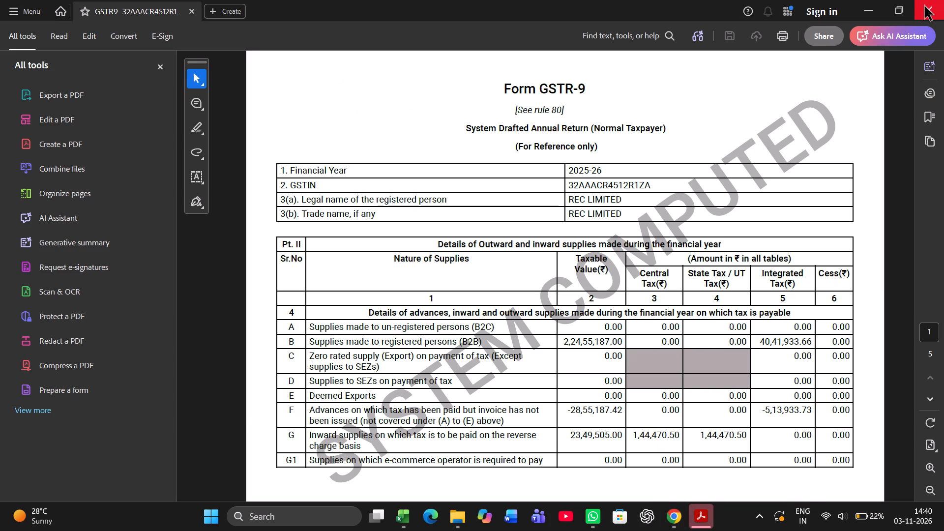
click(925, 6)
Switch to File Explorer and move the newly downloaded GSTR9 PDF from Downloads to the REC folder.
key(alt+Tab)
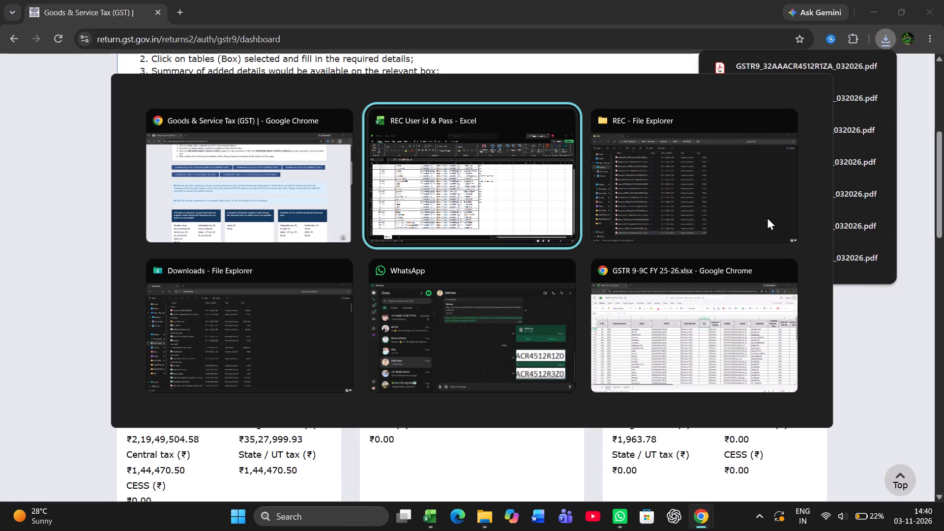
key(alt+Tab)
key(alt+Tab)
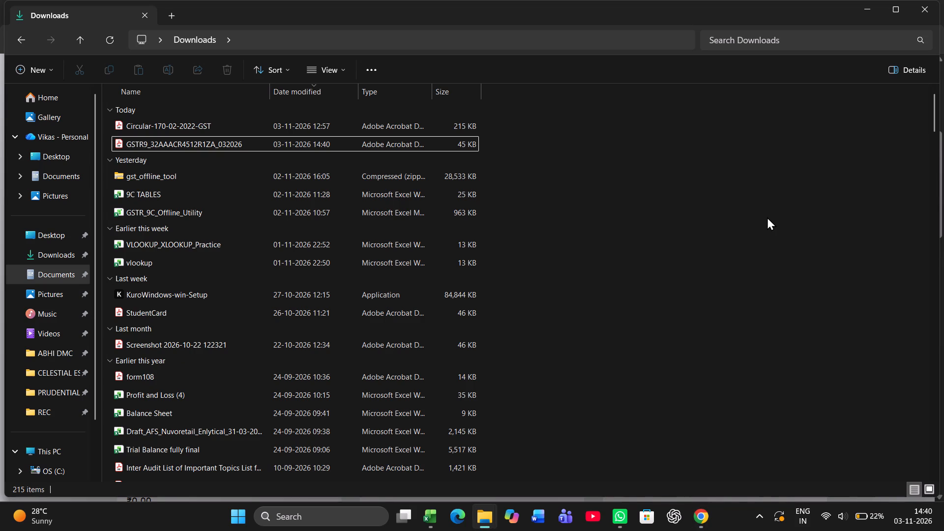
key(Down)
key(Up)
key(ctrl+x)
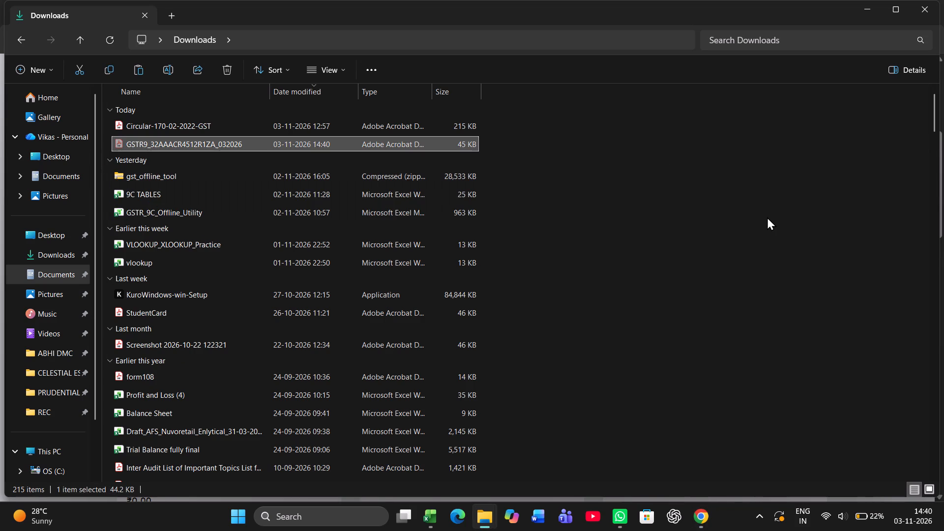
key(alt+Tab)
key(alt+Tab)
key(alt+Tab)
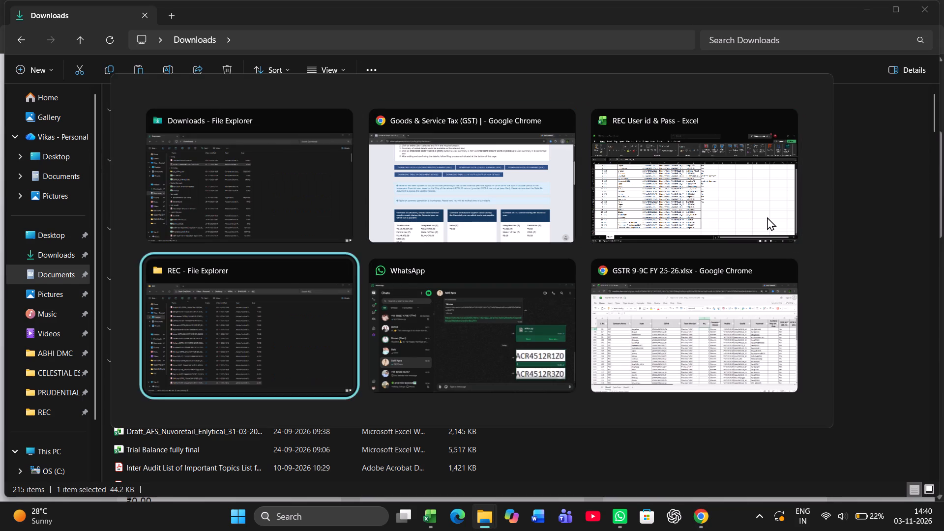
key(ctrl+v)
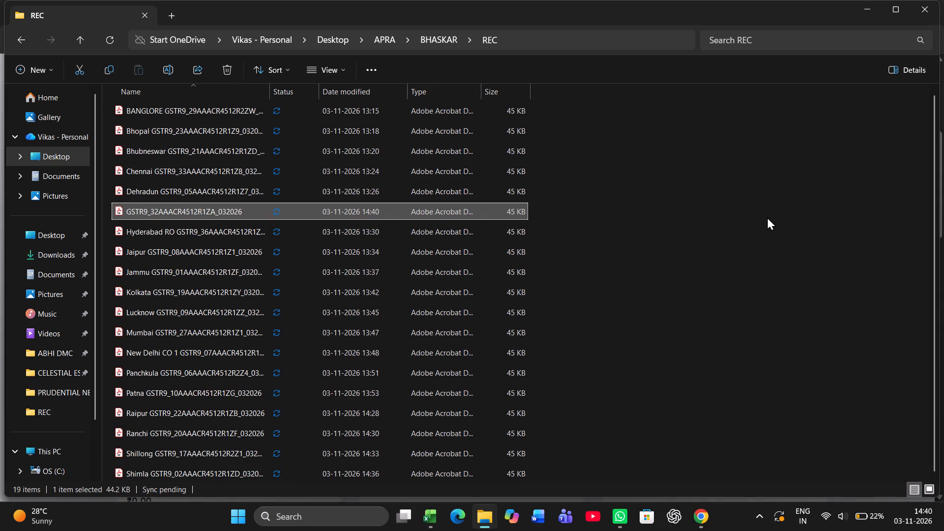
Add the prefix "Trivandpuram " to the file name of the GSTR9 PDF just moved into the REC folder.
key(F2)
key(Left)
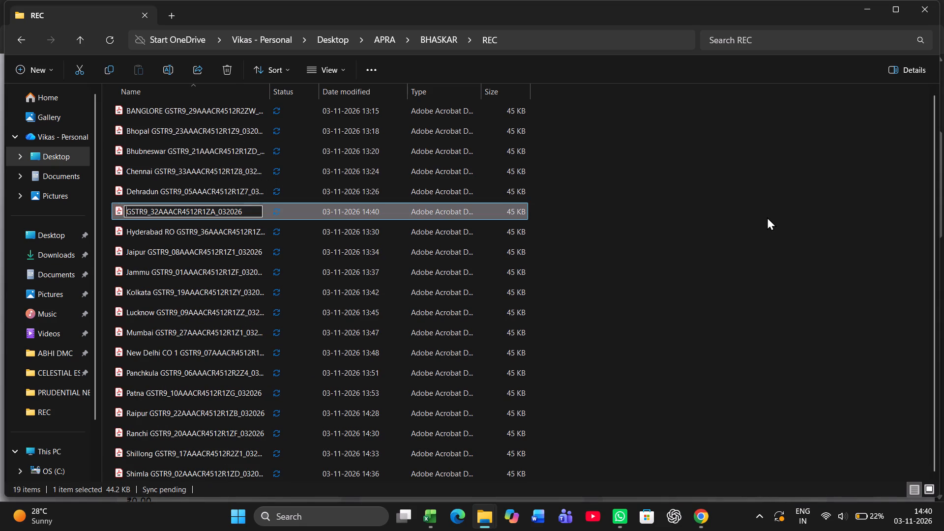
text(Trivandpuram)
key(space)
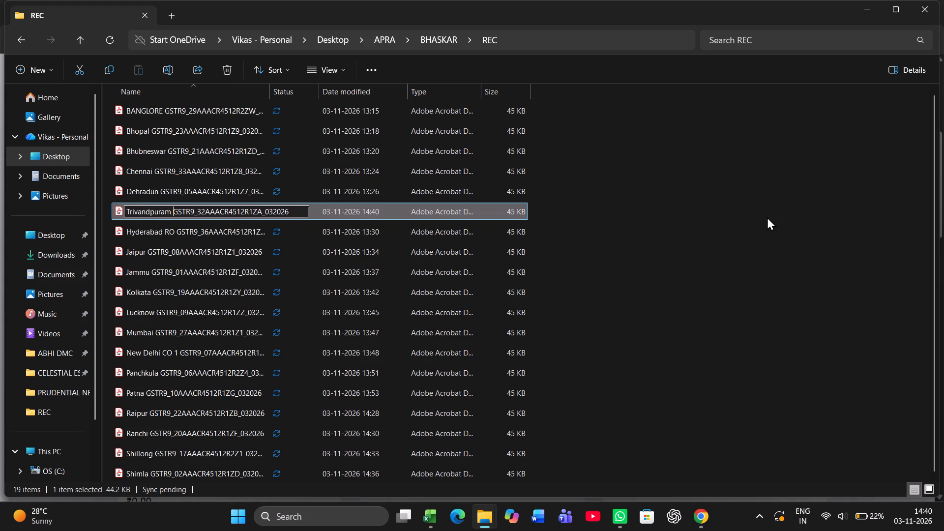
key(Return)
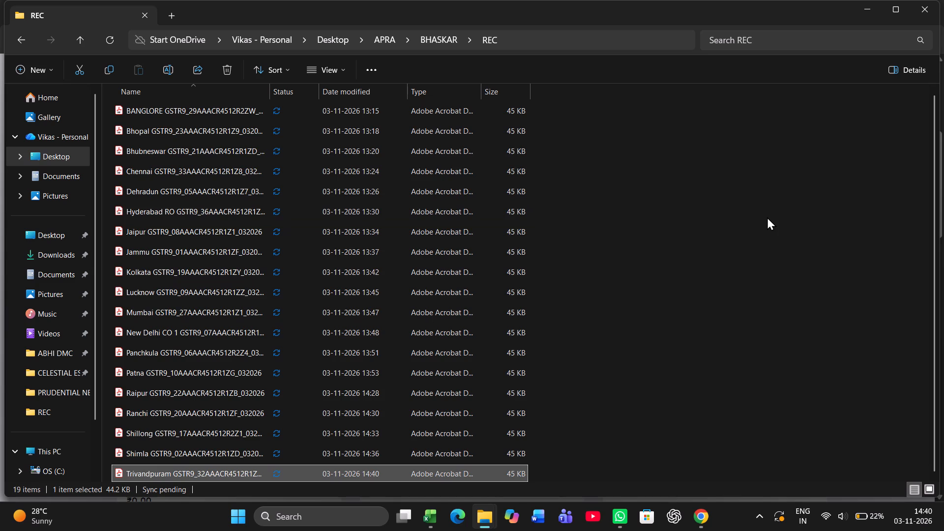
Switch to the REC User id & Pass workbook in Excel and select the Vadodara office's user ID.
key(alt+Tab)
key(alt+Tab)
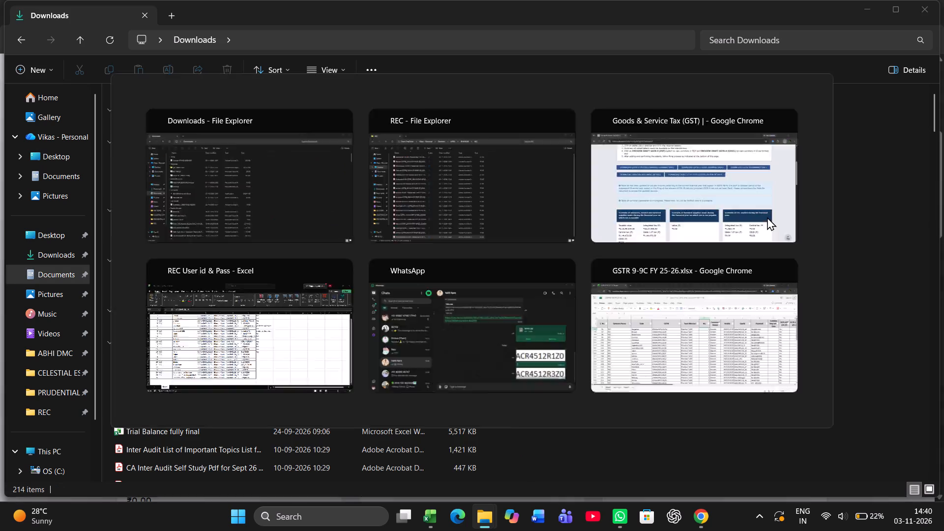
key(alt+Tab)
key(alt+Tab)
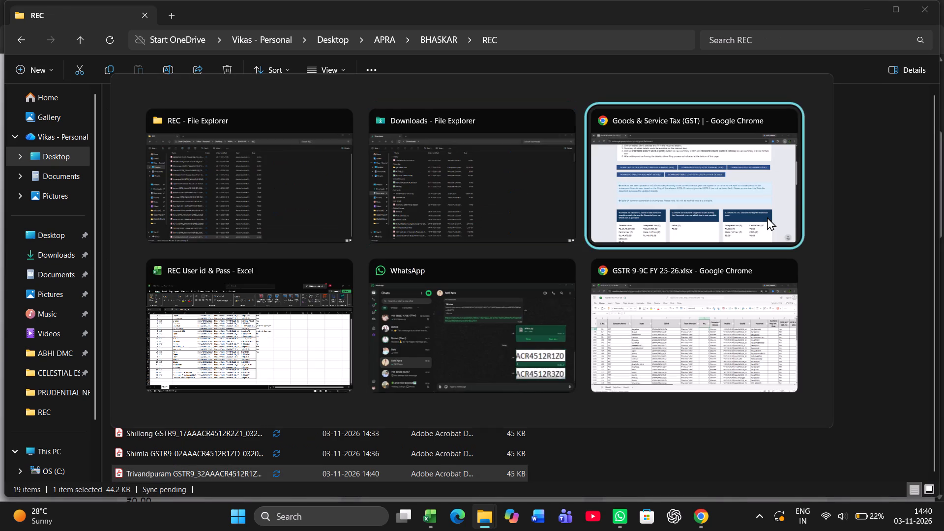
key(alt+Tab)
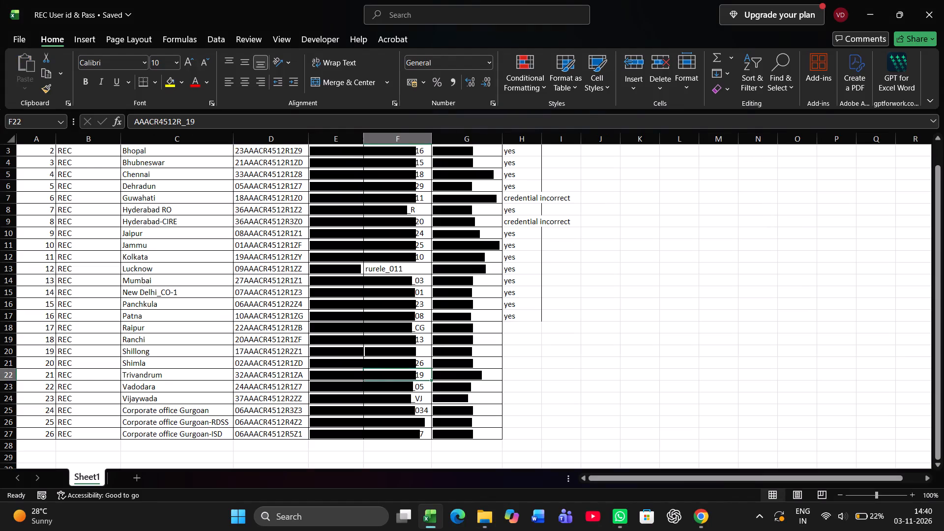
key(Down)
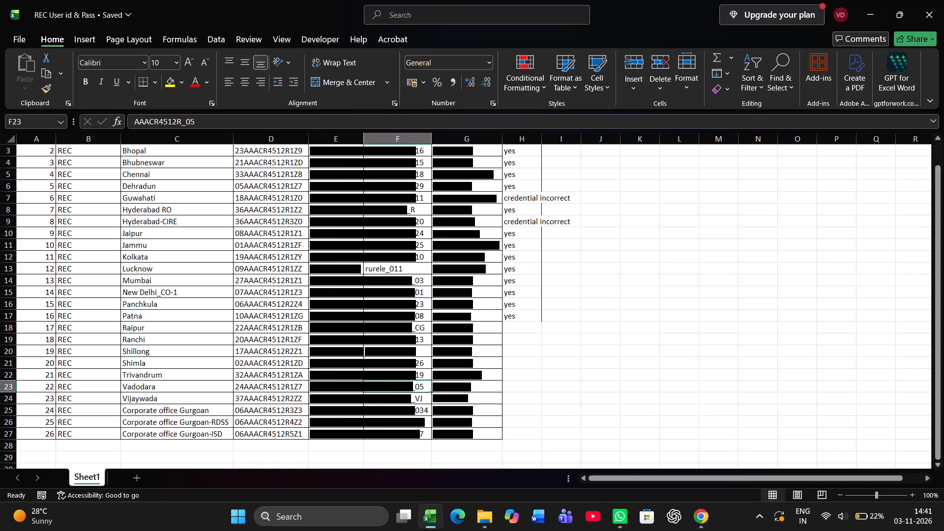
Copy the Vadodara office's user ID from the REC User id & Pass workbook.
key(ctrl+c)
Switch to the GST portal in Chrome and log out of the REC LIMITED account for GSTIN 32AAACR4512R1ZA.
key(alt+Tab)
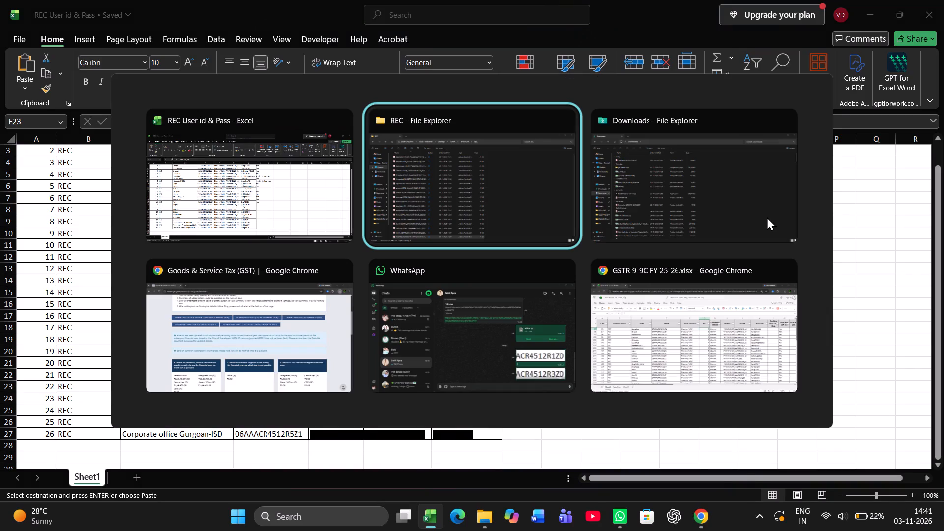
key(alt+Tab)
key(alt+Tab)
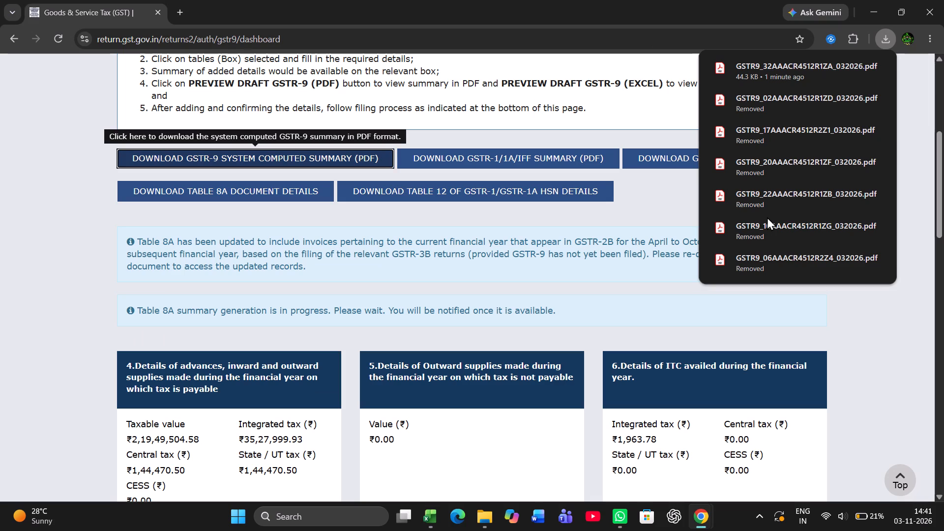
click(603, 282)
scroll(603, 282, up, 7)
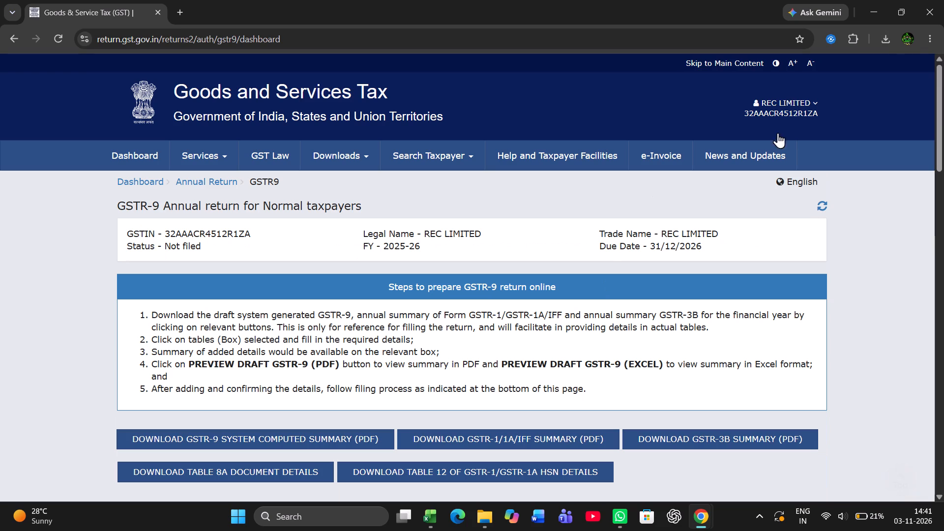
click(792, 101)
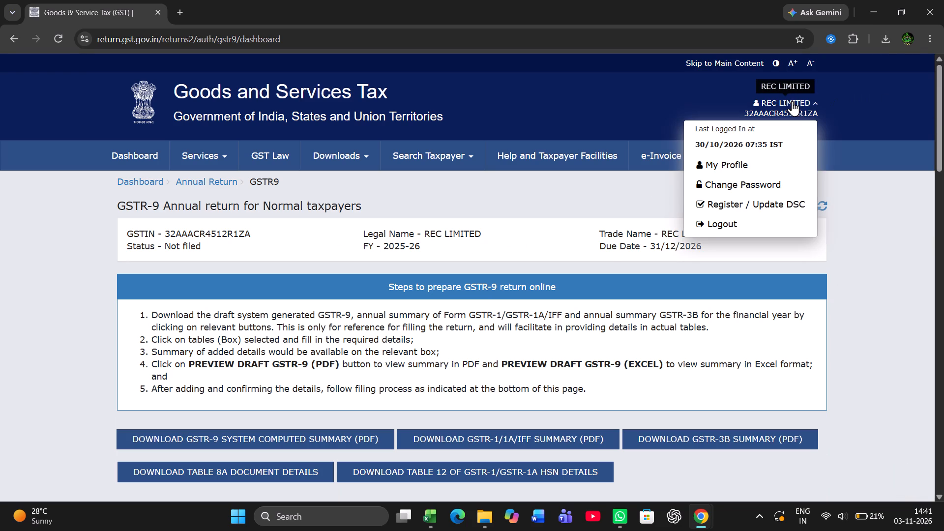
click(736, 223)
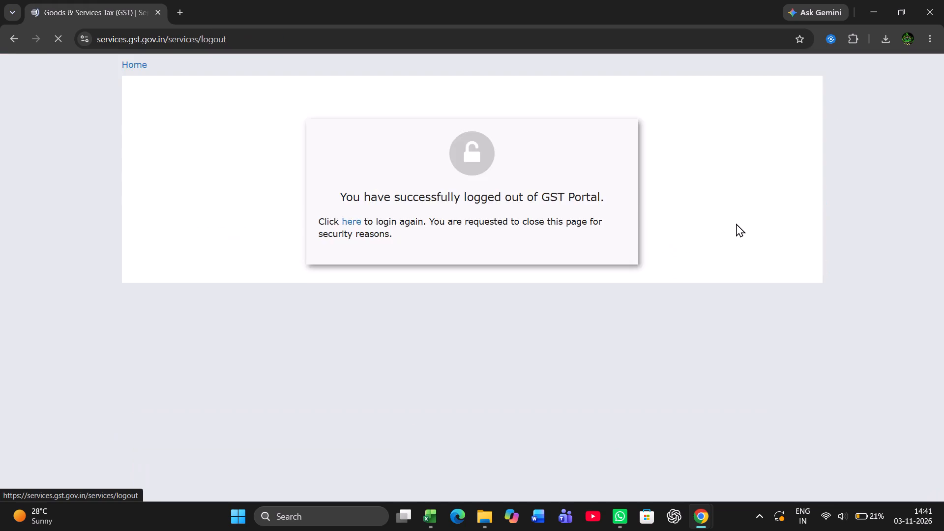
Switch back to the REC User id & Pass workbook in Excel.
key(alt+Tab)
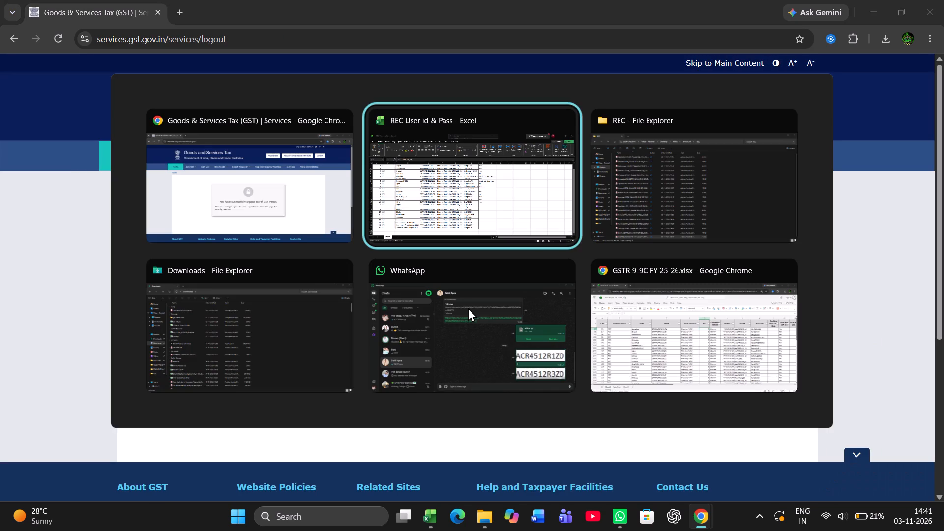
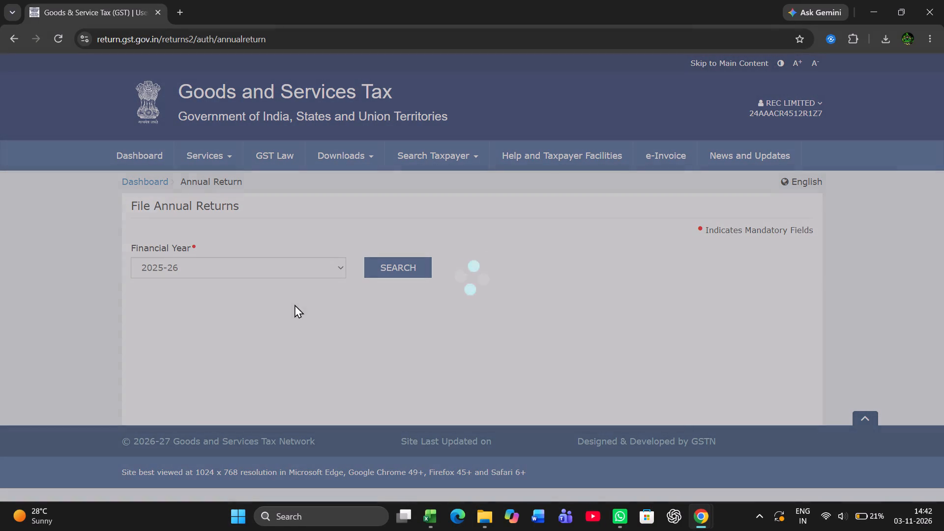
Search the annual returns for financial year 2025-26.
click(402, 269)
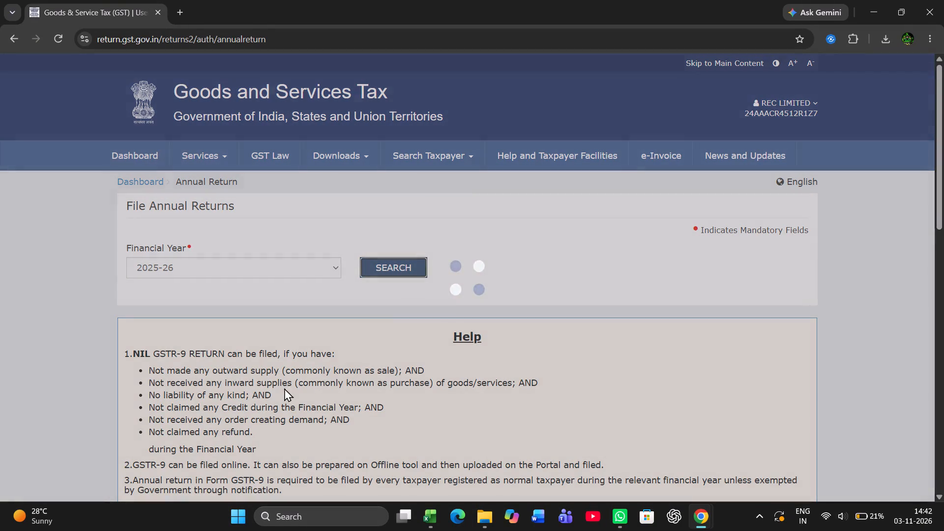
Open the 2025-26 GSTR-9 annual return for online preparation and continue past the Nil return question with No selected.
scroll(243, 320, down, 4)
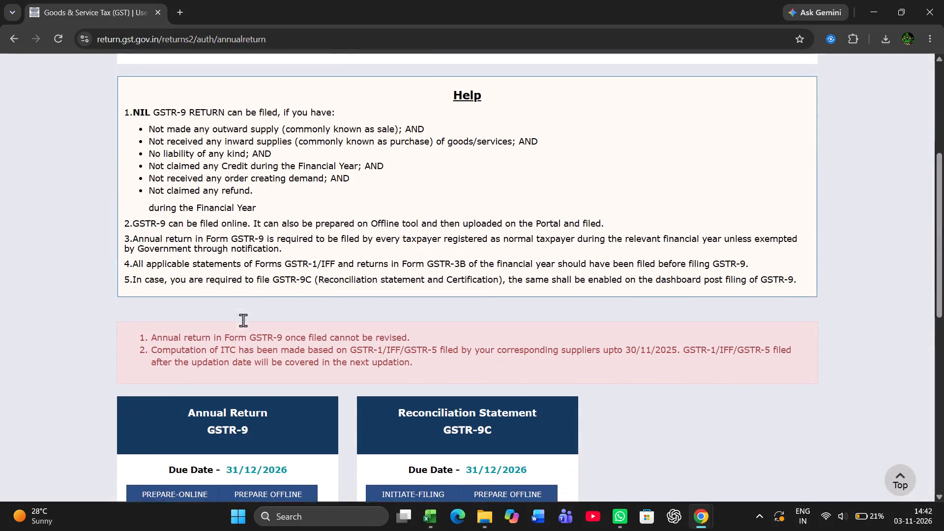
scroll(243, 320, down, 1)
click(232, 404)
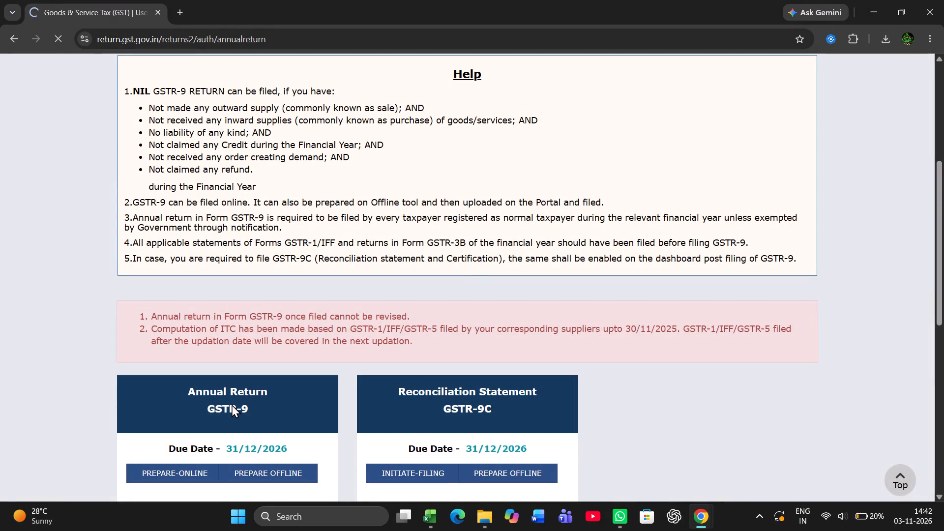
scroll(462, 384, down, 1)
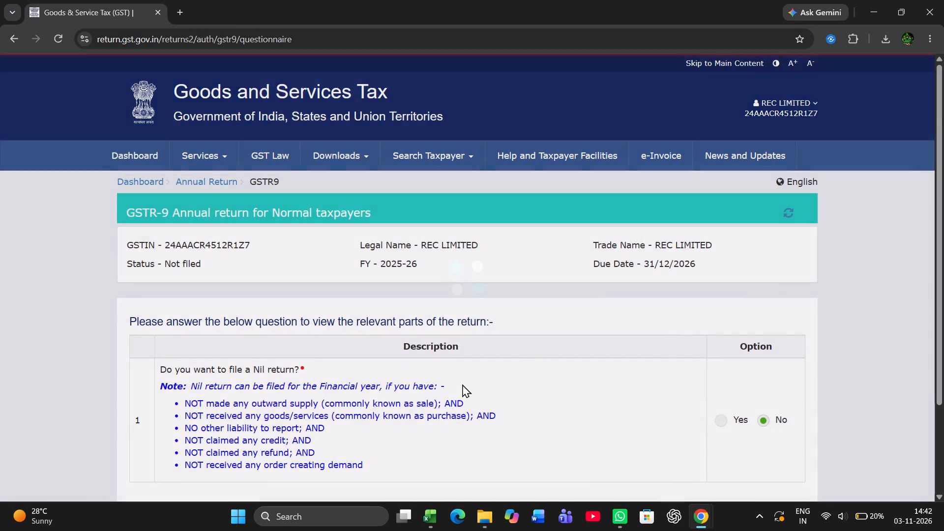
scroll(462, 384, down, 1)
click(774, 406)
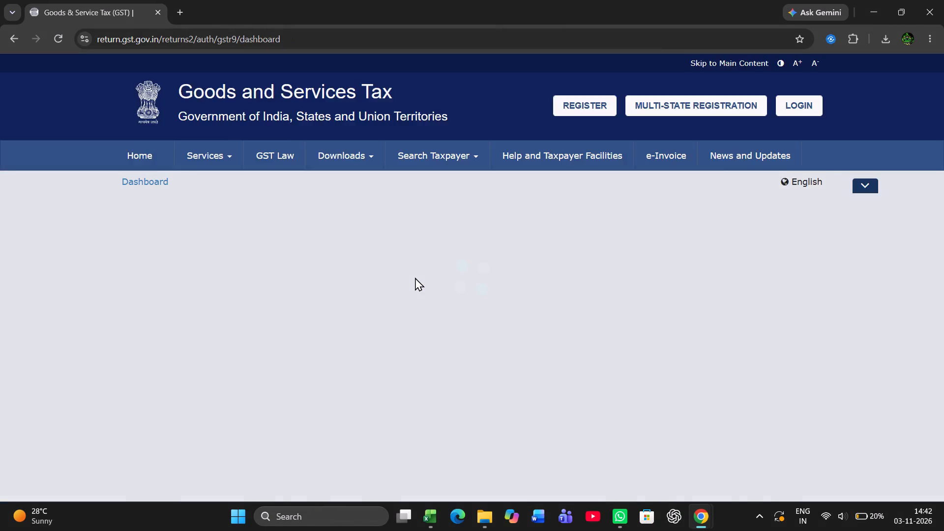
Download the GSTR-9 system computed summary PDF for the Vadodara office.
scroll(373, 289, down, 1)
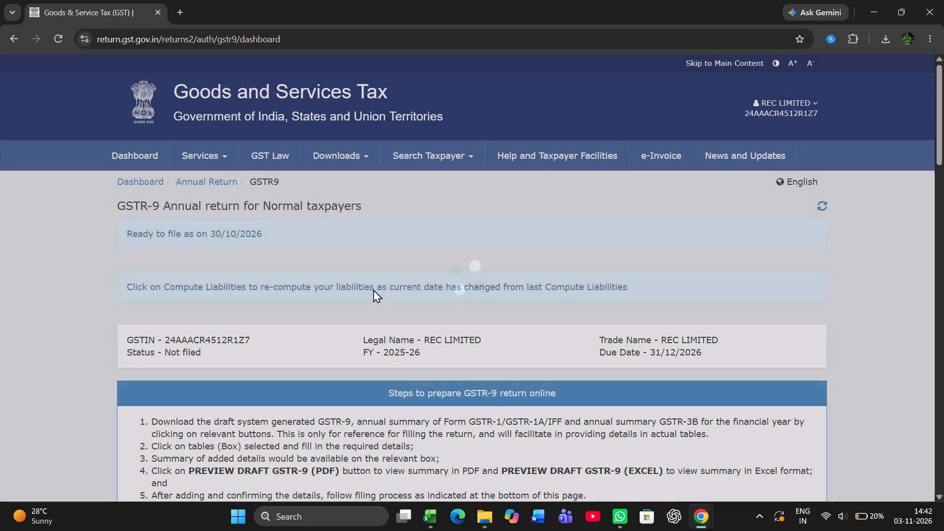
scroll(373, 289, down, 4)
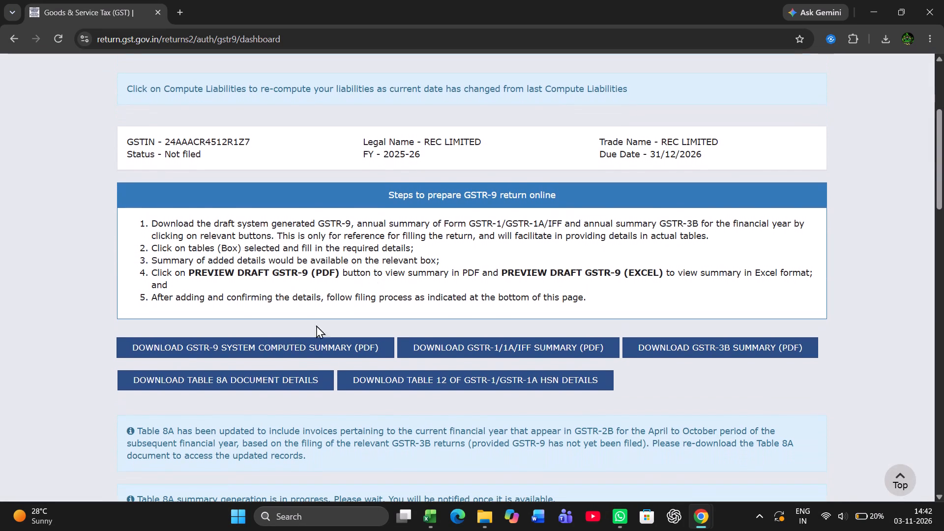
click(256, 346)
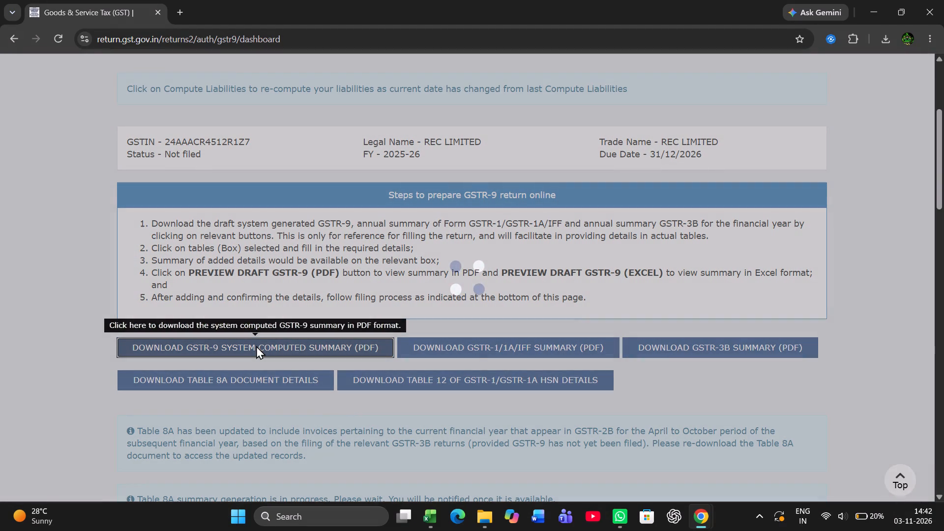
Close the Acrobat window showing the downloaded Vadodara GSTR9 PDF.
key(alt+Tab)
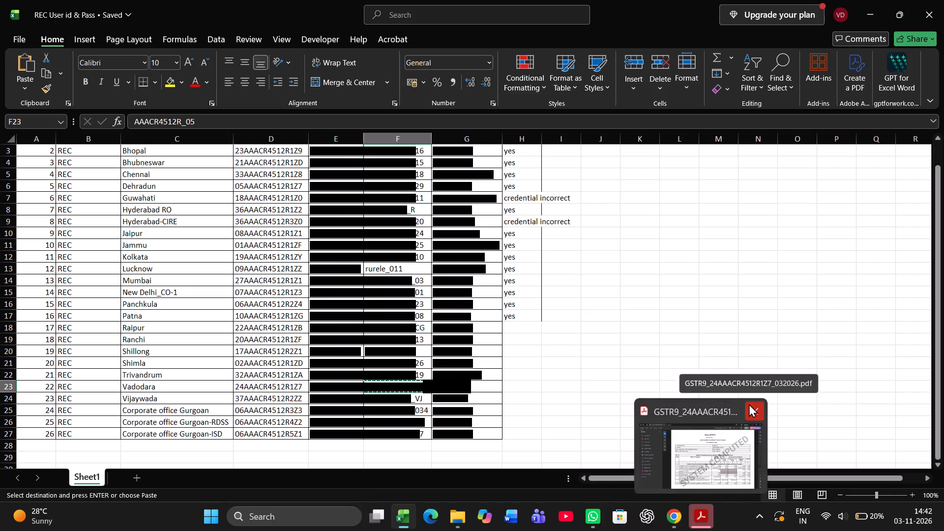
click(749, 404)
Move the PDF GSTR9_24AAACR4512R1Z7_032026 from the Downloads folder into the REC folder in File Explorer.
key(alt+Tab)
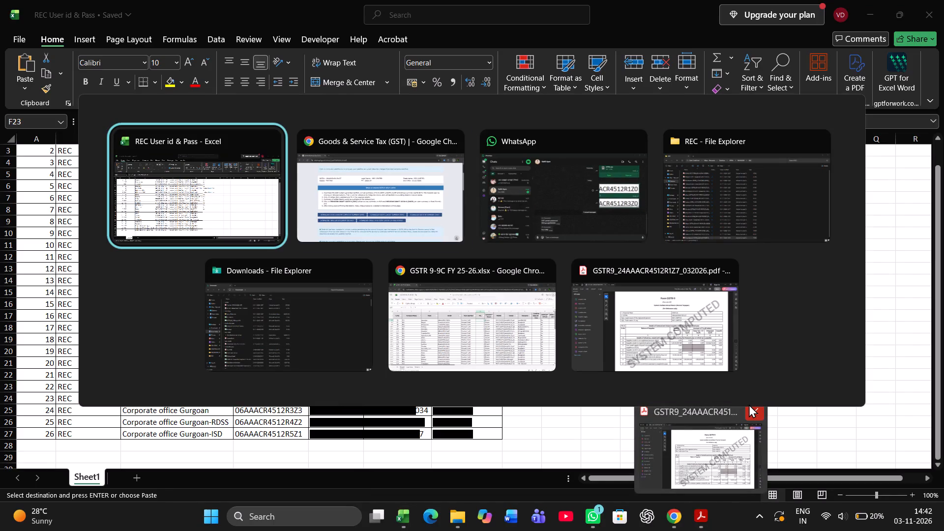
key(alt+Tab)
key(alt+Tab)
key(alt+Tab)
key(alt+Tab)
key(alt+Tab)
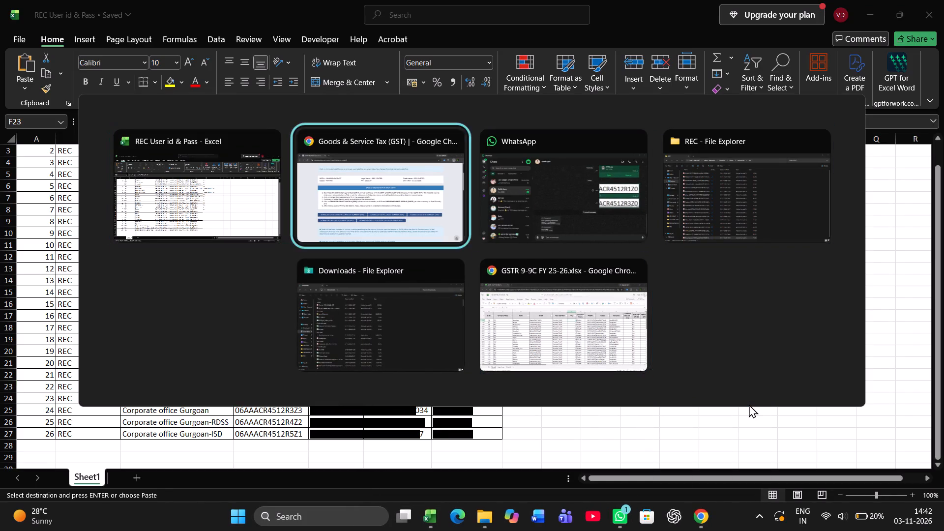
key(alt+Tab)
key(alt+Tab)
key(alt+Tab)
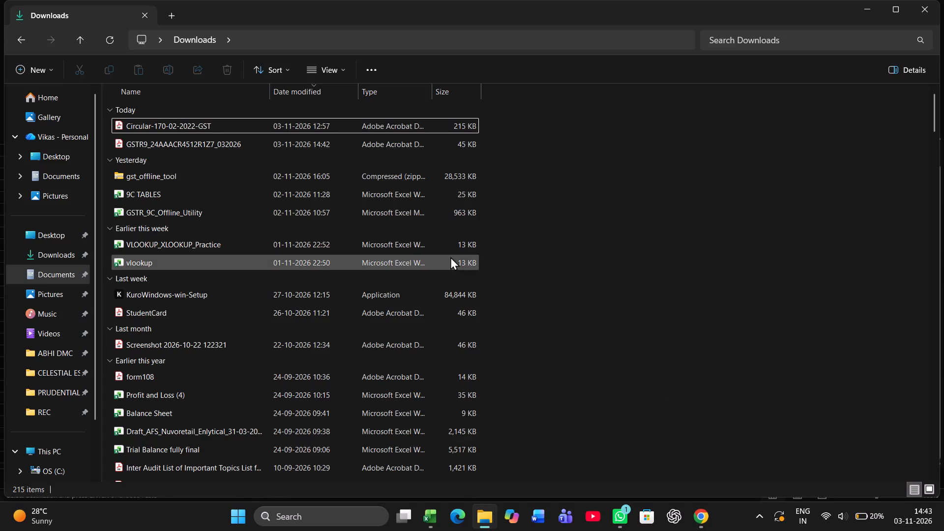
click(227, 147)
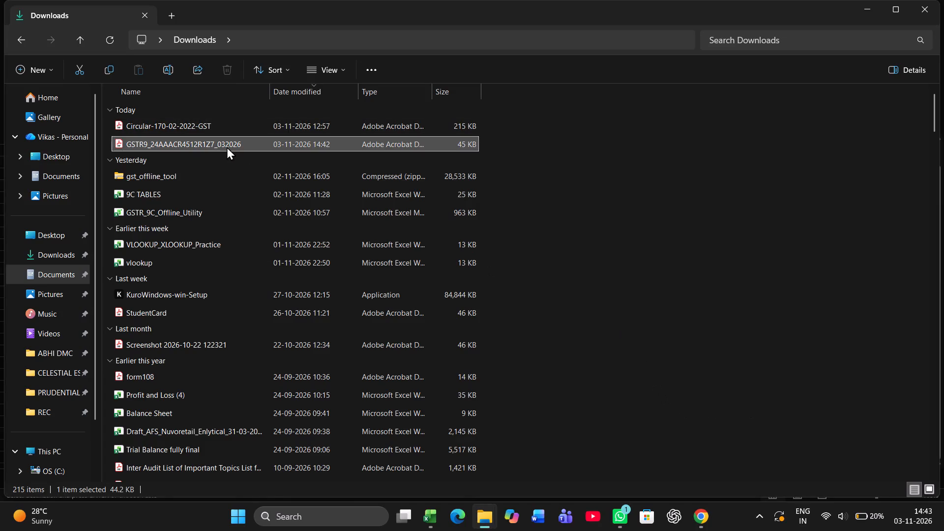
key(ctrl+x)
key(alt+Tab)
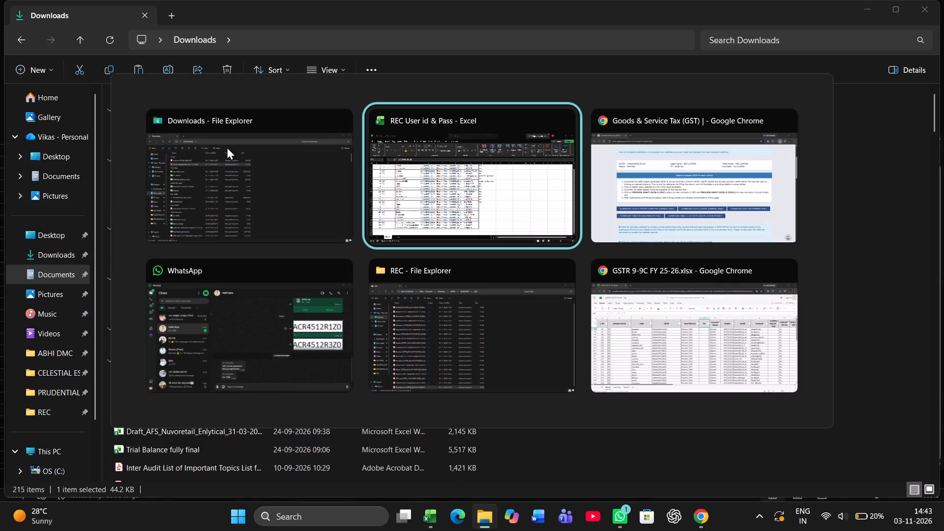
key(alt+Tab)
key(alt+Tab)
key(alt+Tab)
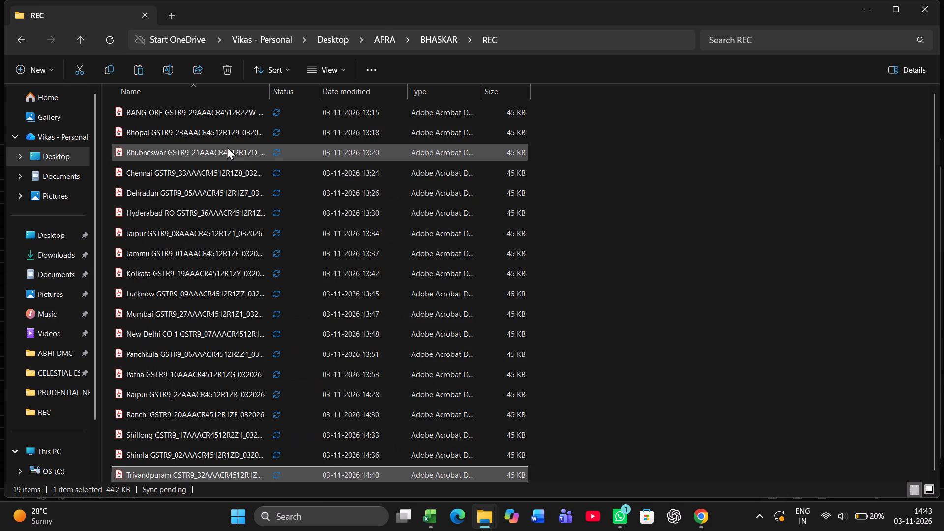
key(ctrl+v)
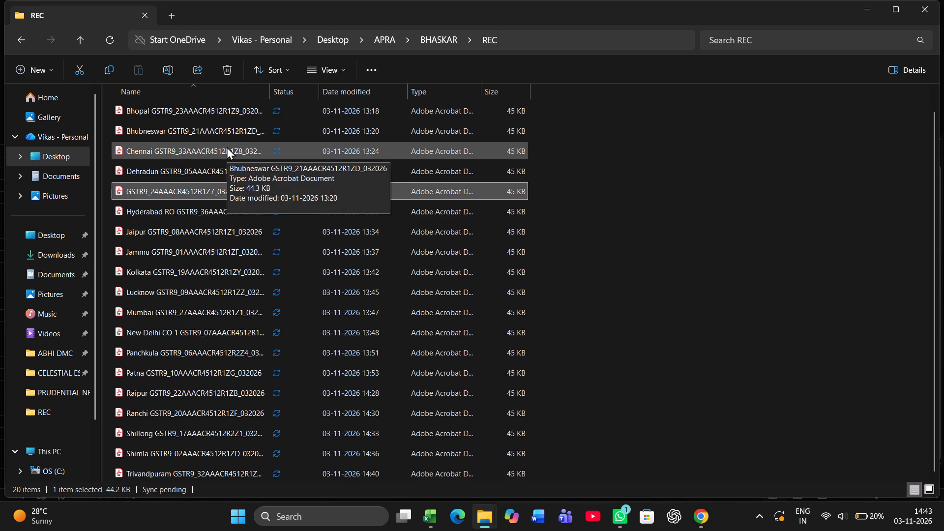
key(F2)
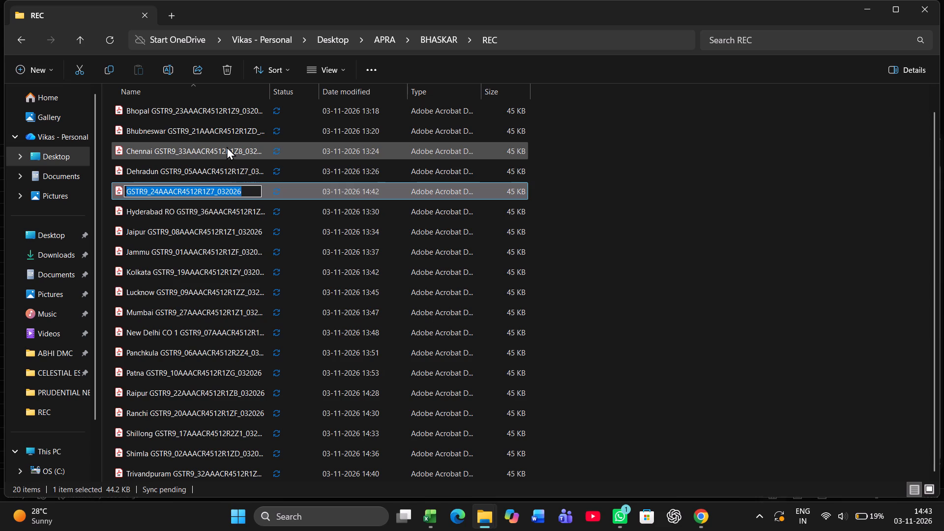
key(Left)
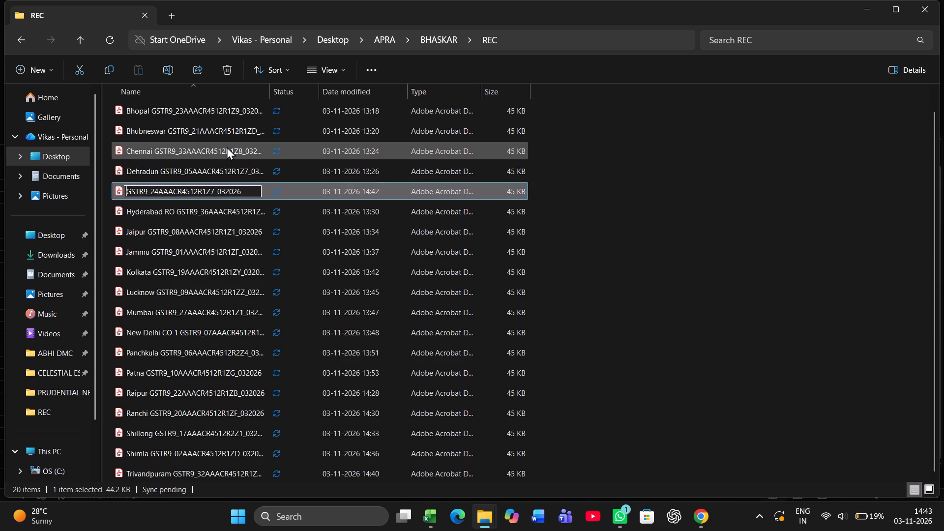
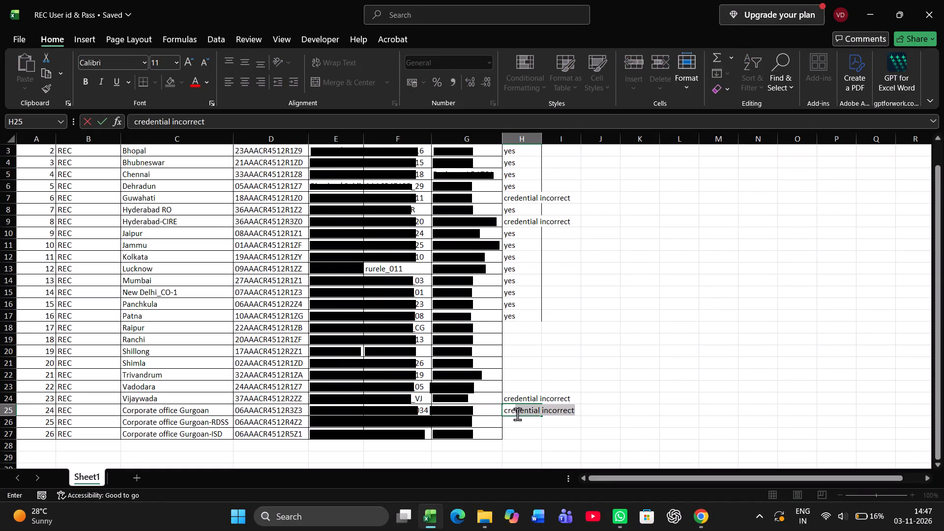
key(Return)
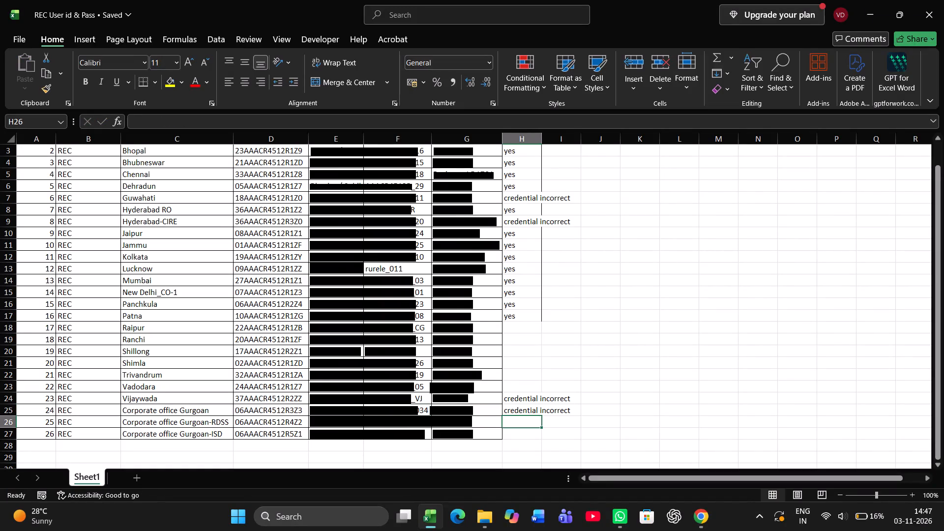
Select the portal user ID of the Corporate office Gurgoan-RDSS row in cell F26.
click(408, 425)
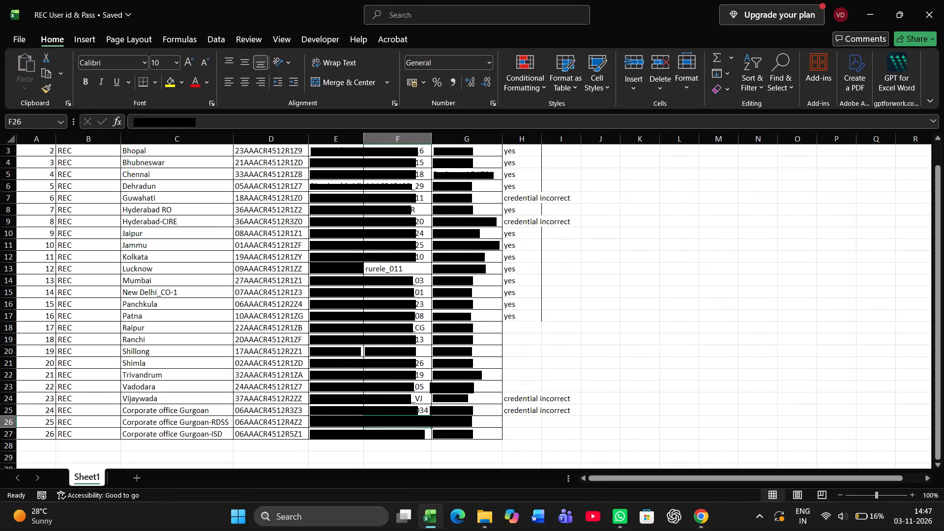
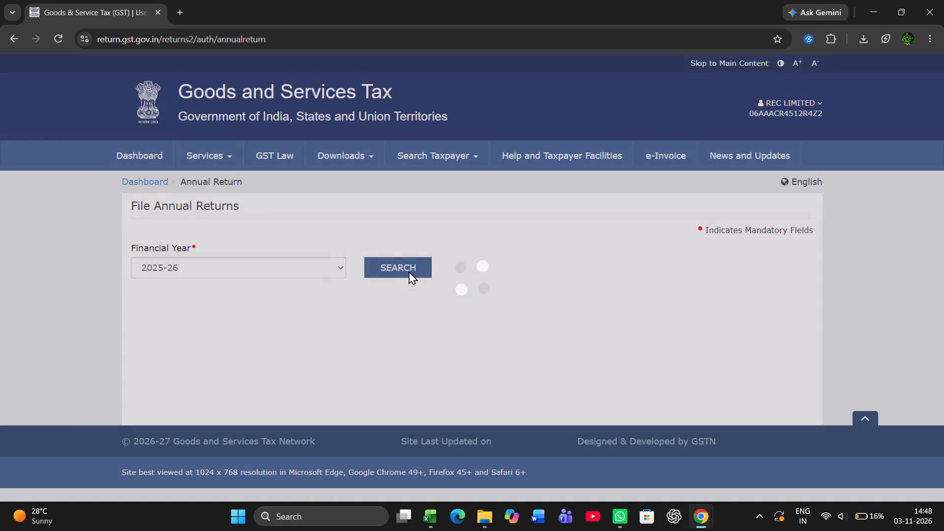
Search annual returns for 2025-26, open GSTR-9 with the nil return option at No, and download the system computed summary PDF.
click(409, 271)
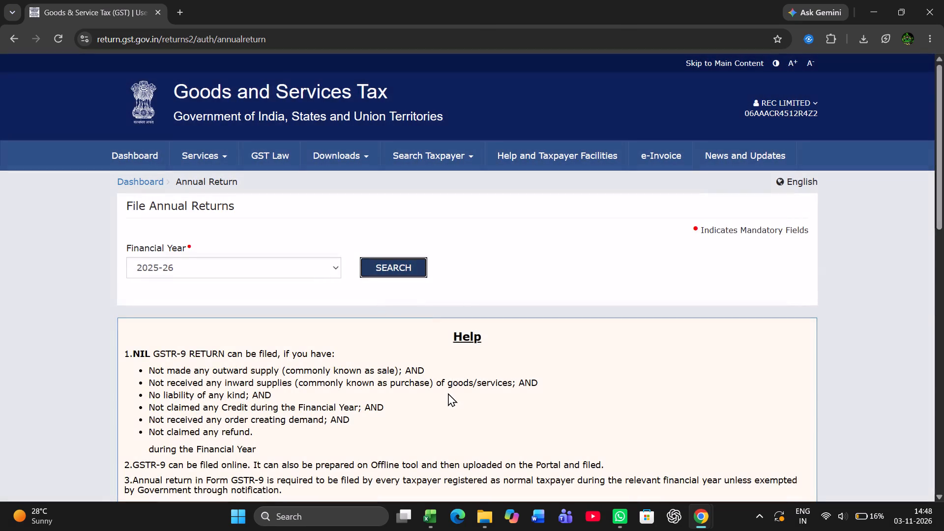
scroll(448, 393, down, 5)
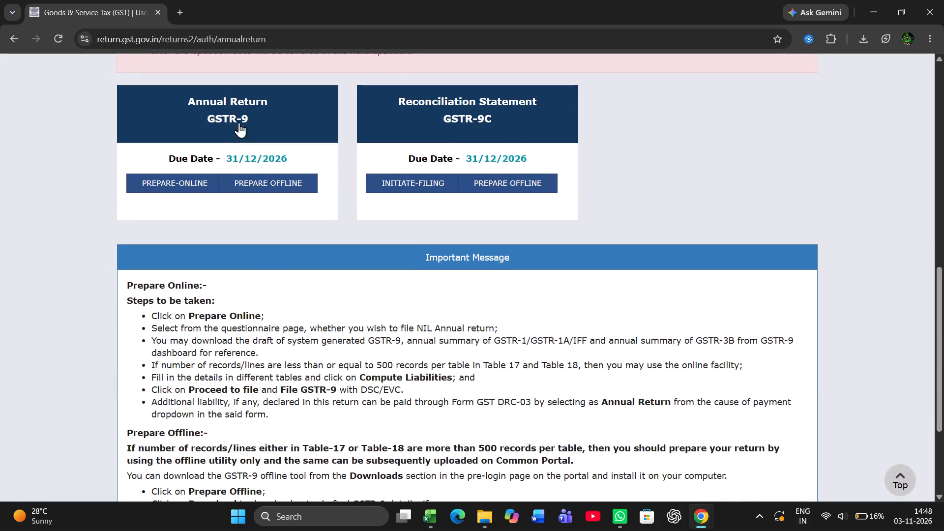
click(248, 114)
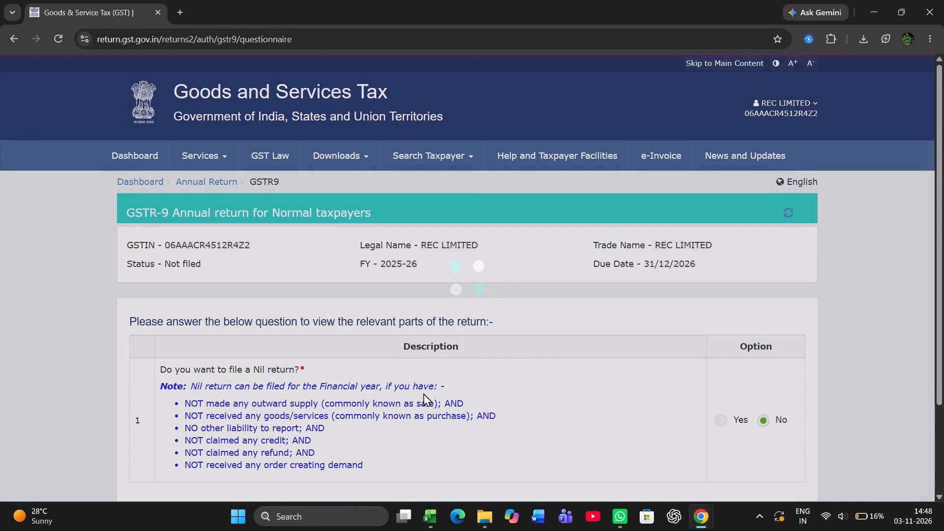
scroll(476, 373, down, 2)
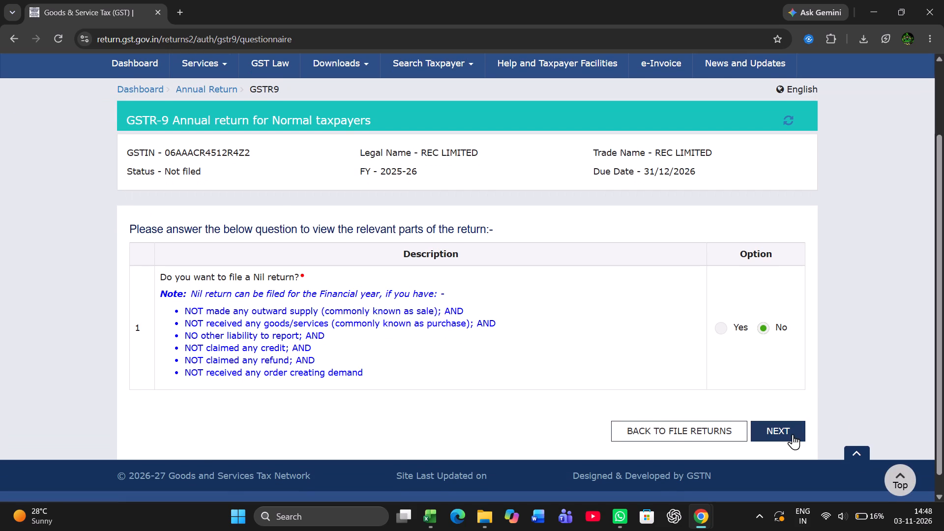
click(789, 434)
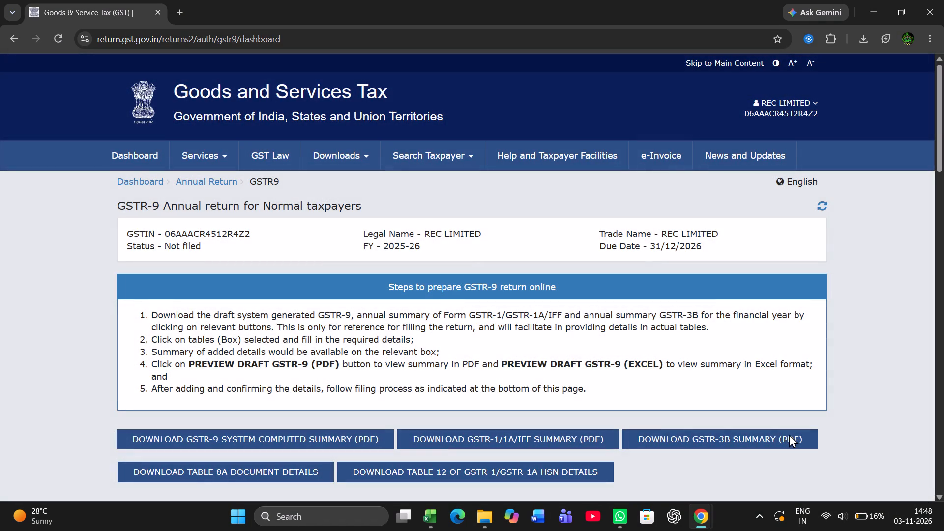
click(299, 444)
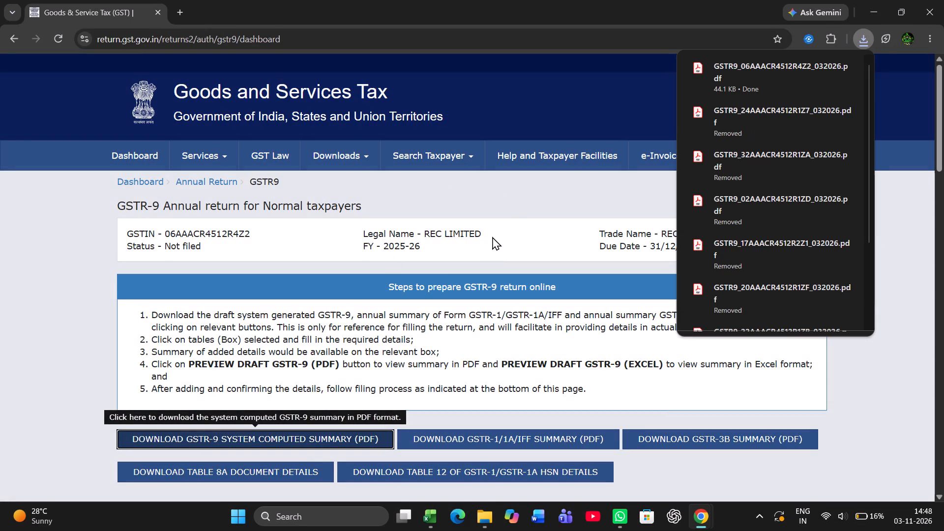
Switch to File Explorer and move the newly downloaded GSTR-9 summary PDF from Downloads into the REC folder.
key(alt+Tab)
key(alt+Tab)
key(alt+Tab)
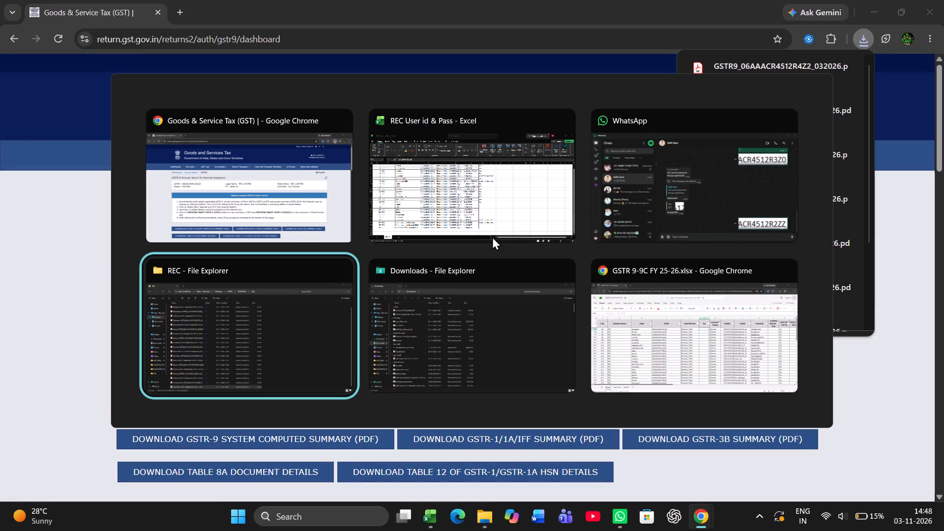
key(alt+Tab)
click(206, 146)
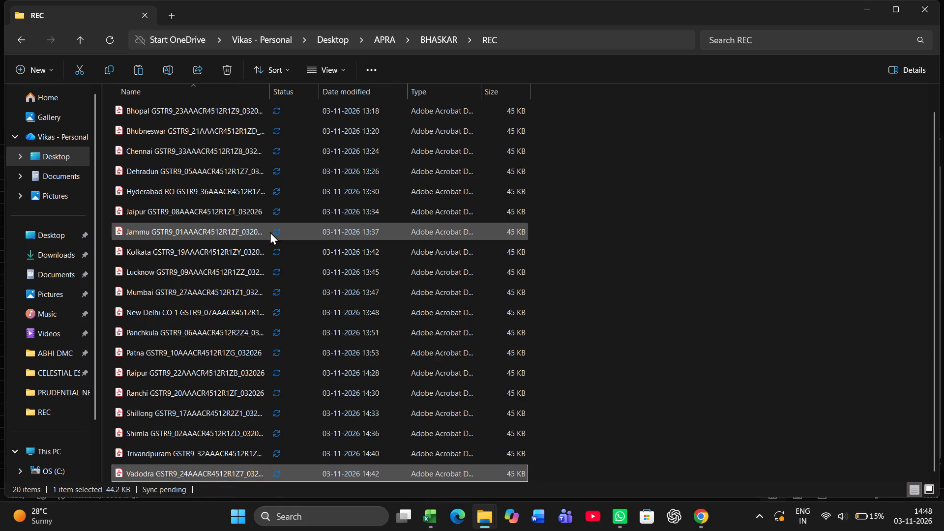
key(ctrl+v)
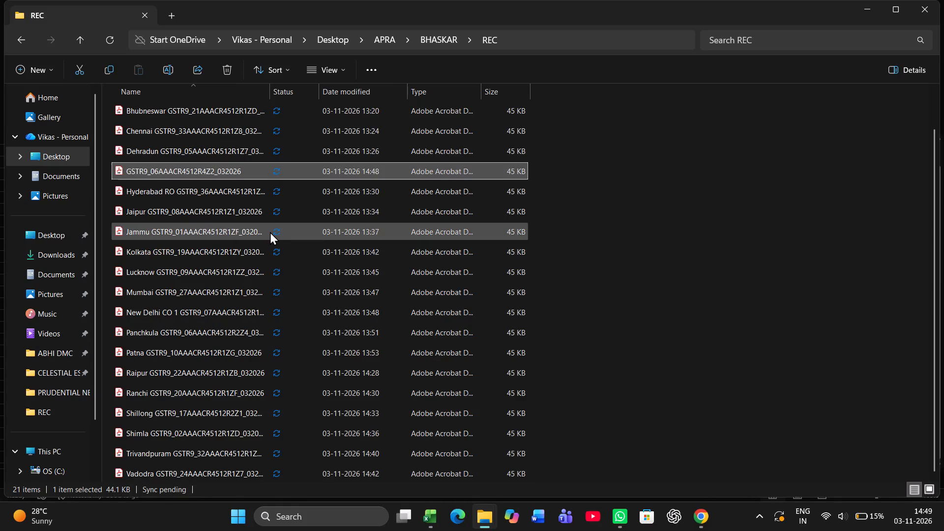
Rename the pasted GSTR-9 PDF by adding "Corporate Office Gurgaon- RDSS " in front of its existing name.
key(F2)
key(Left)
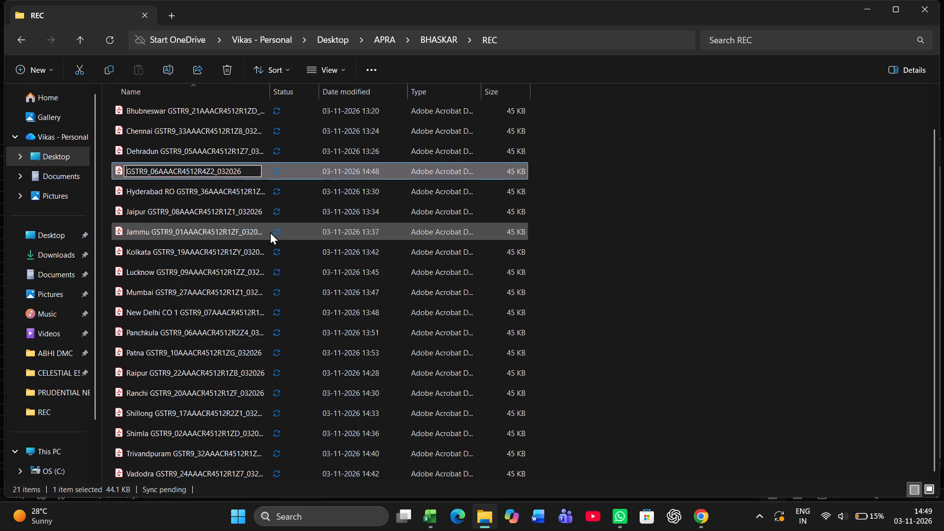
text(Corporate)
key(space)
text(Office)
key(space)
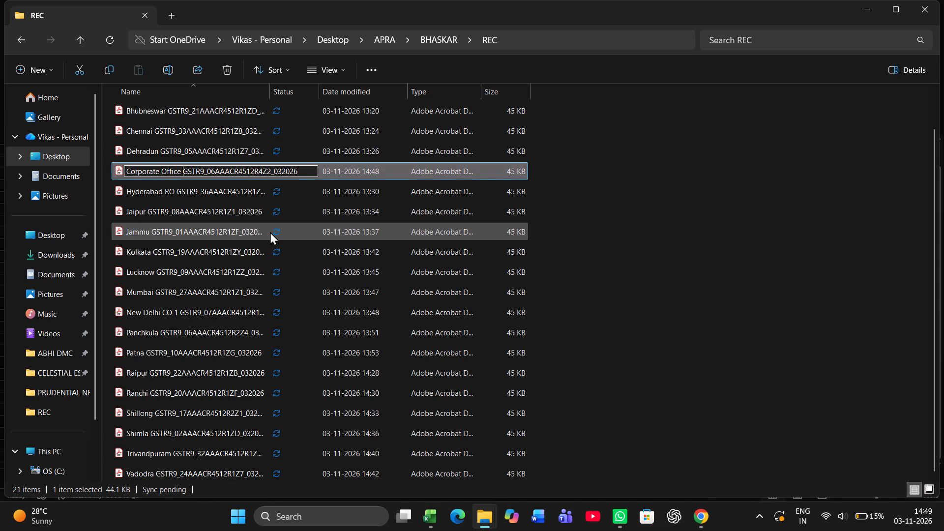
key(shift+g)
text(urgaon)
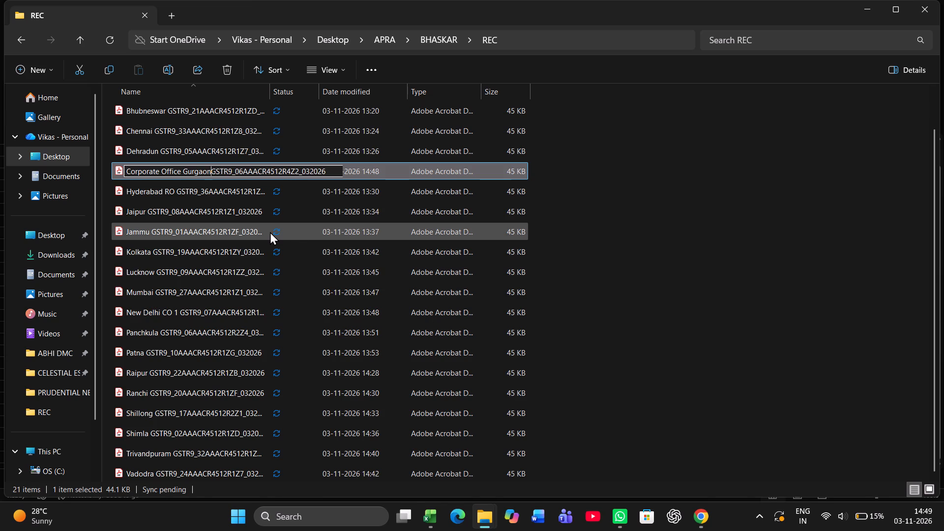
key(space)
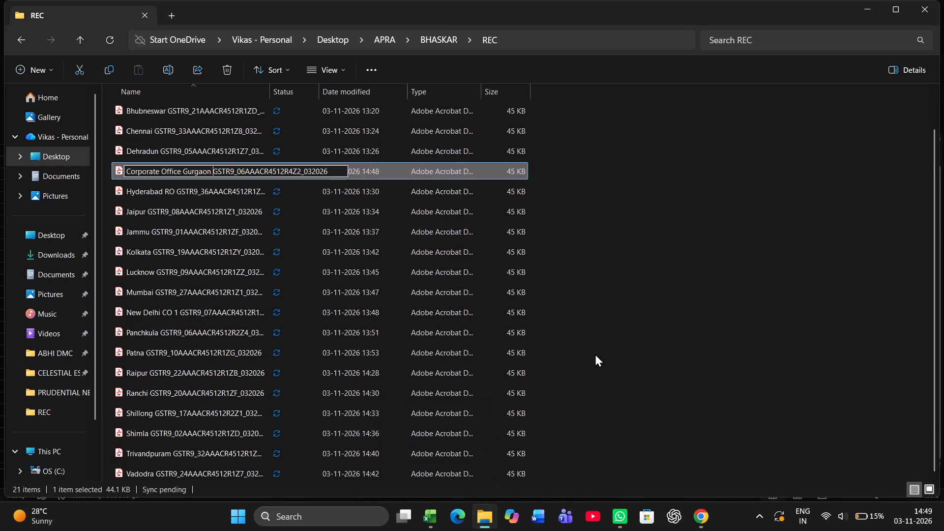
key(space)
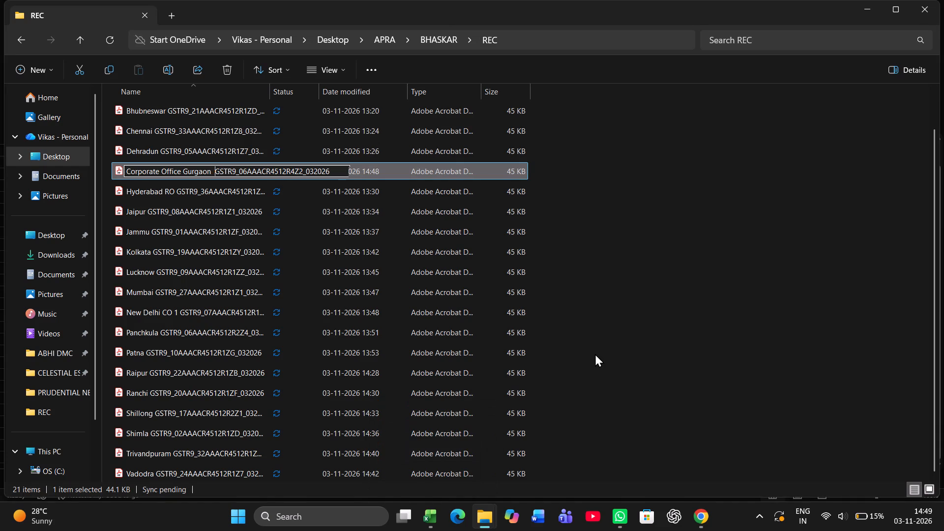
key(BackSpace)
key(BackSpace)
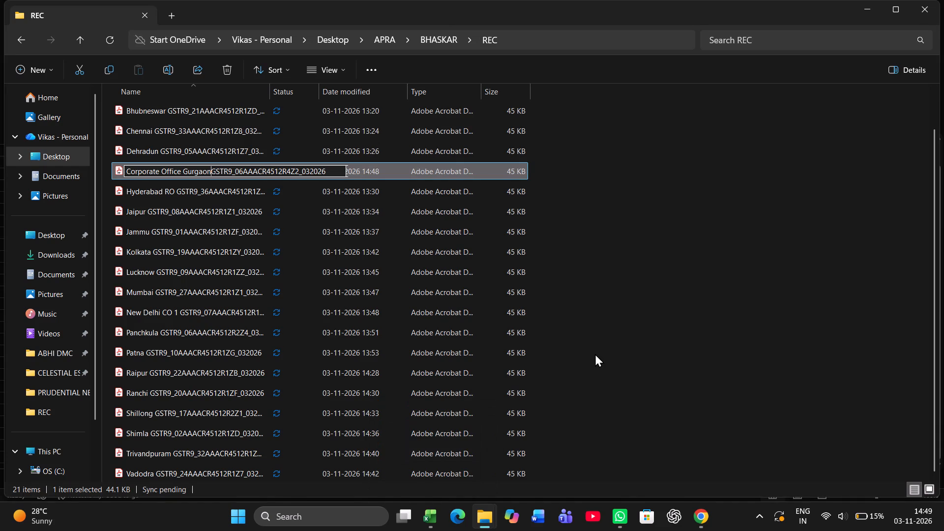
key(minus)
key(space)
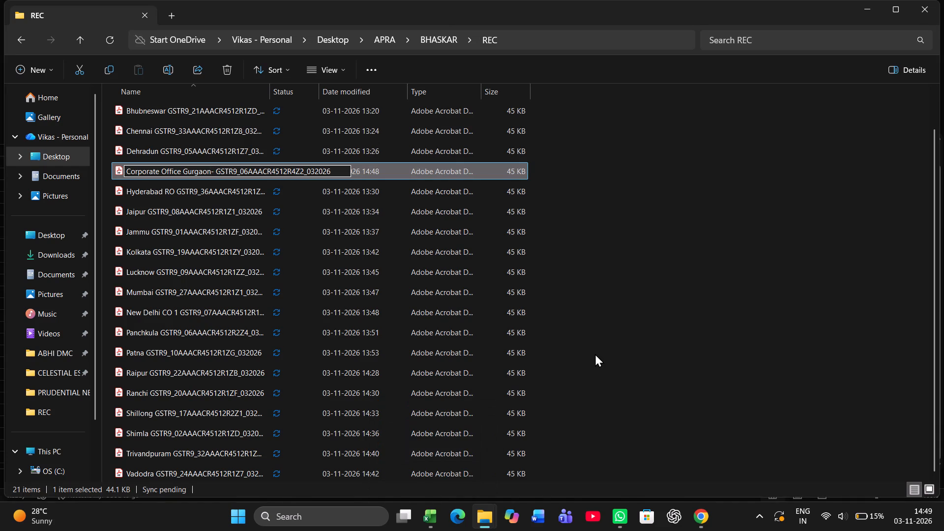
text(RDSS)
key(space)
key(Return)
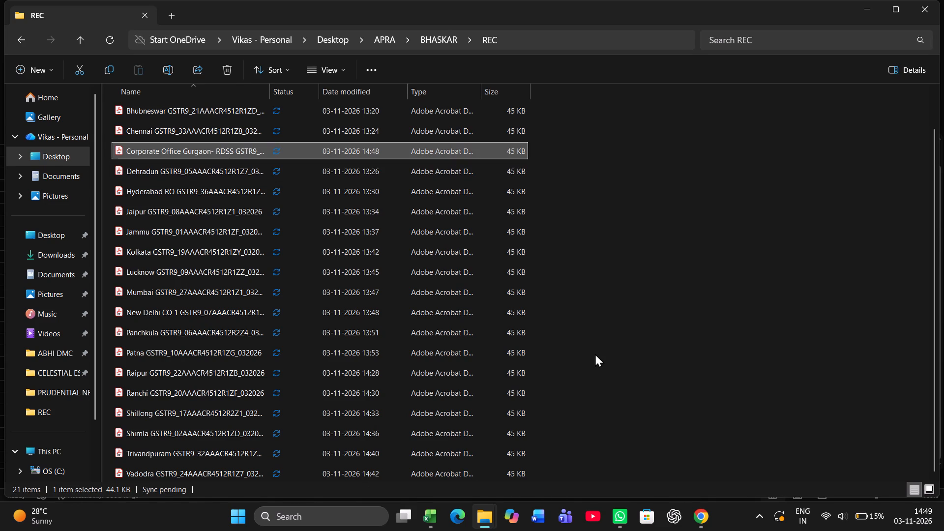
key(alt+Tab)
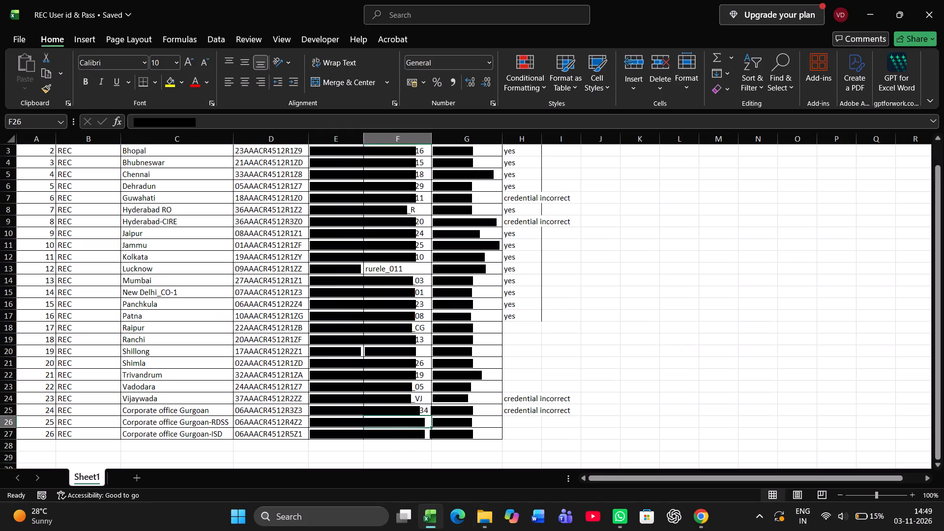
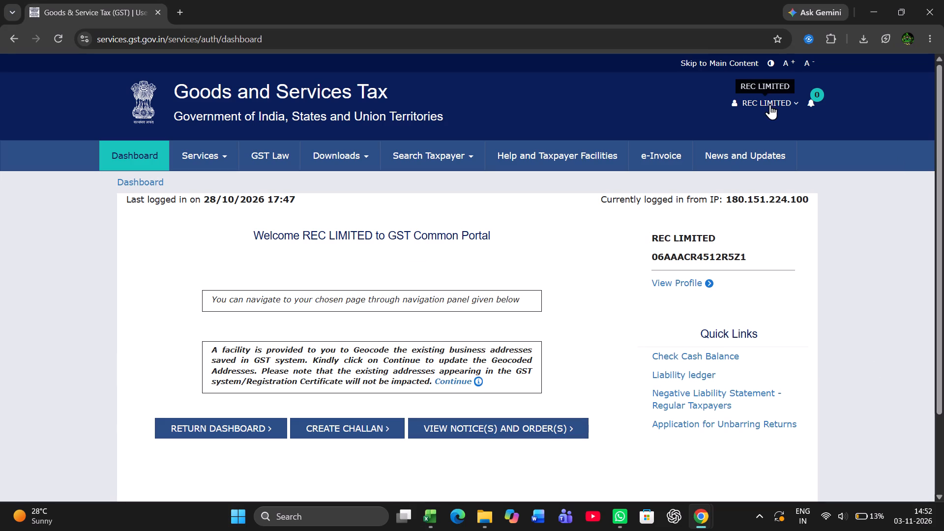
click(770, 104)
click(702, 214)
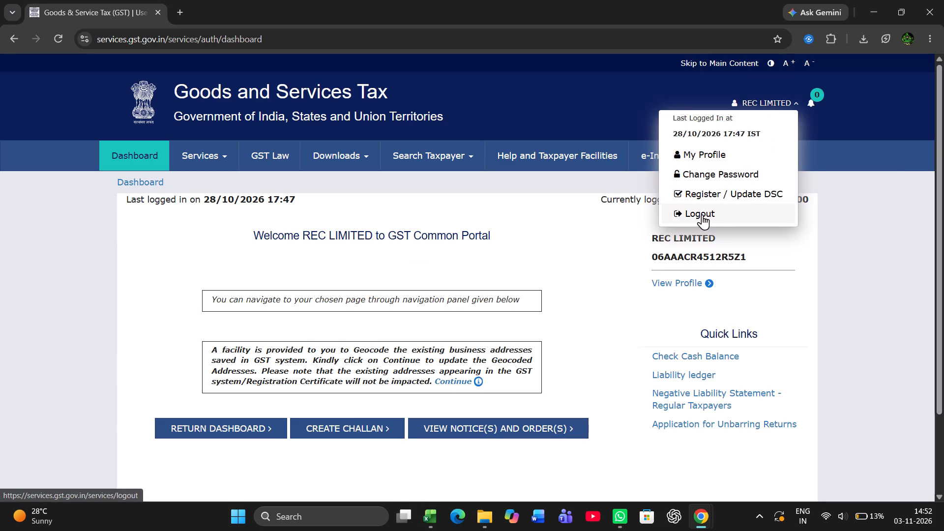
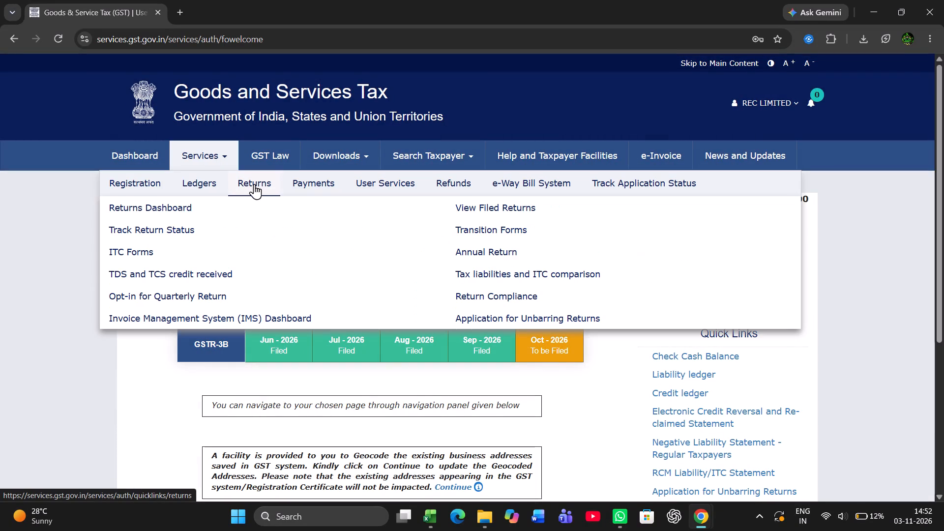
Look up the annual return for financial year 2025-26 and open GSTR-9 for online preparation.
click(481, 246)
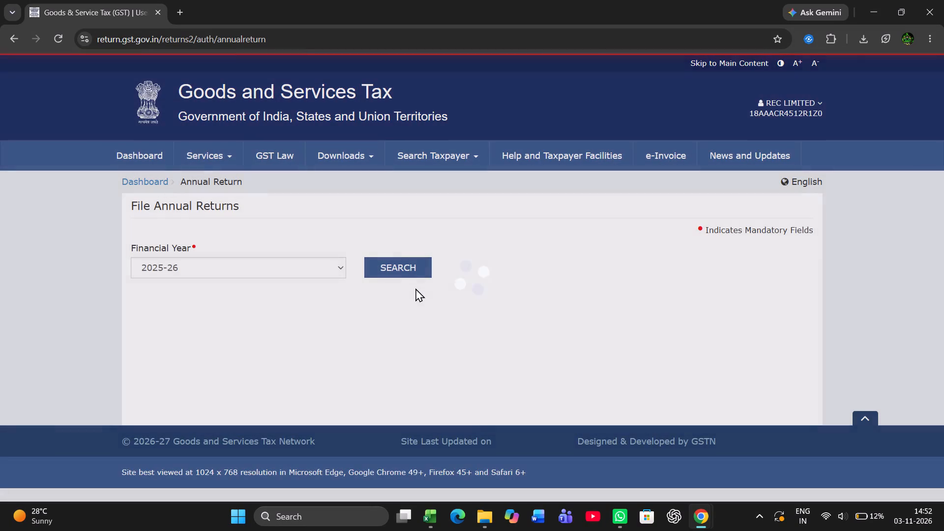
click(413, 268)
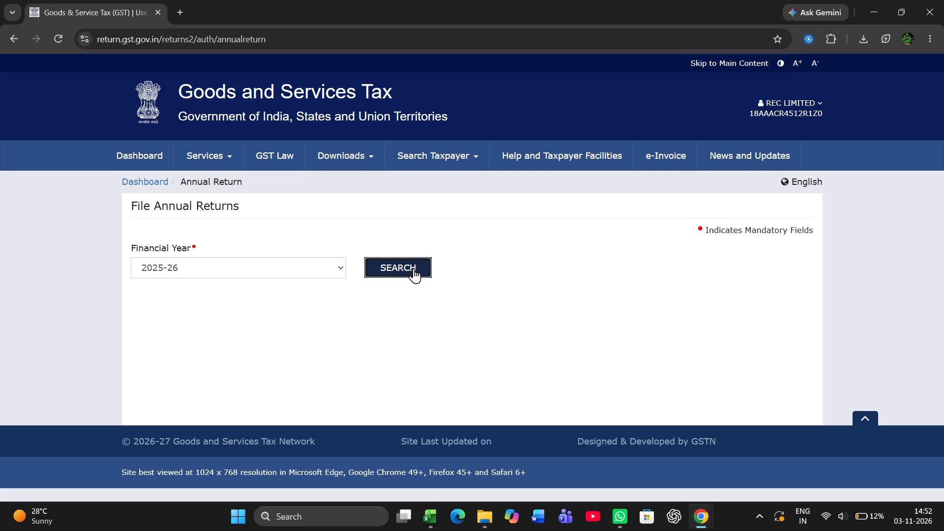
scroll(463, 386, down, 3)
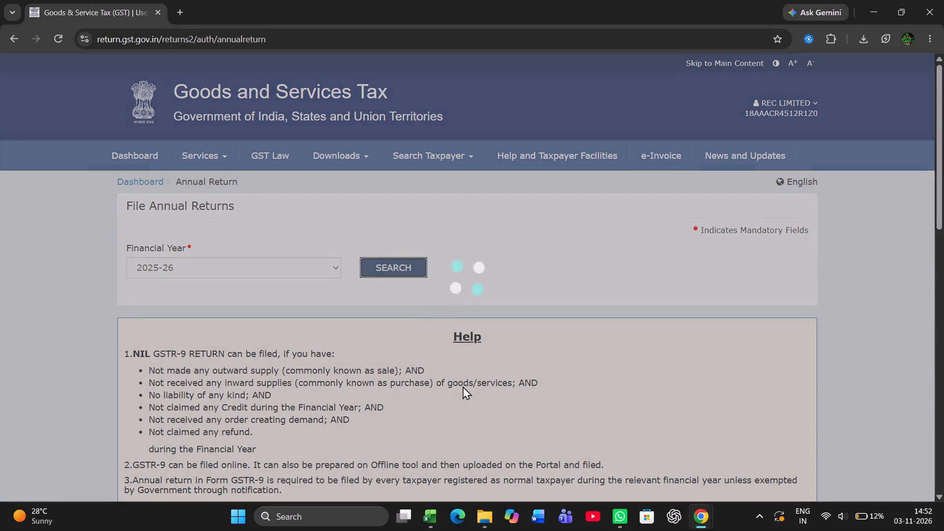
scroll(463, 386, down, 5)
click(271, 346)
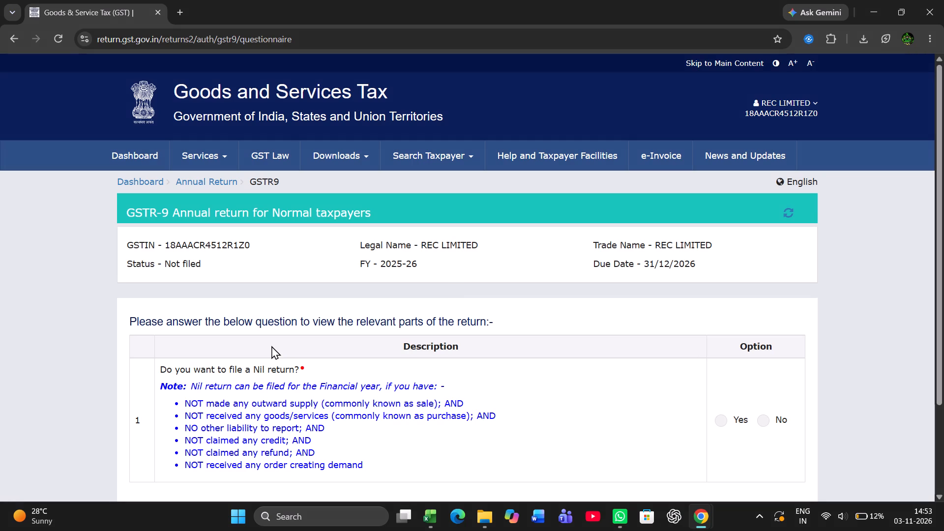
Answer No to filing a Nil return and proceed to the GSTR-9 dashboard.
click(762, 424)
scroll(762, 424, down, 2)
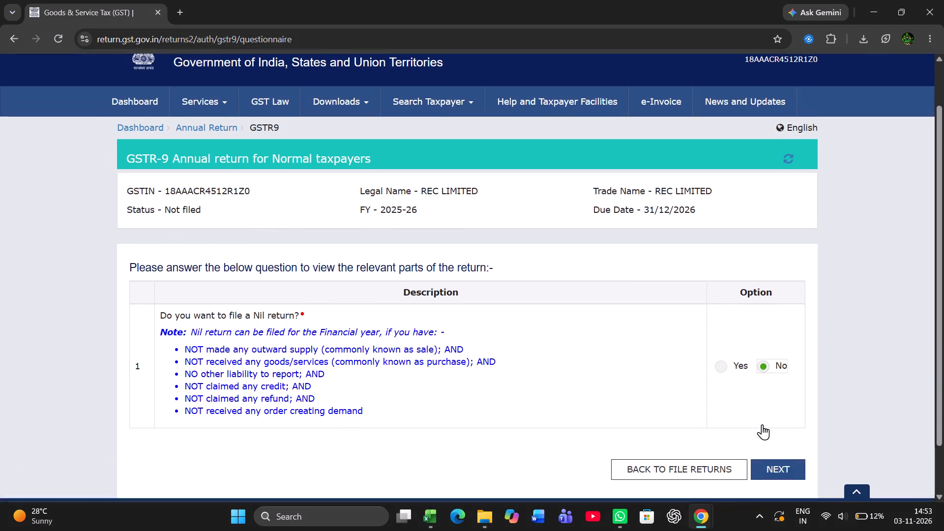
scroll(762, 424, down, 1)
click(783, 418)
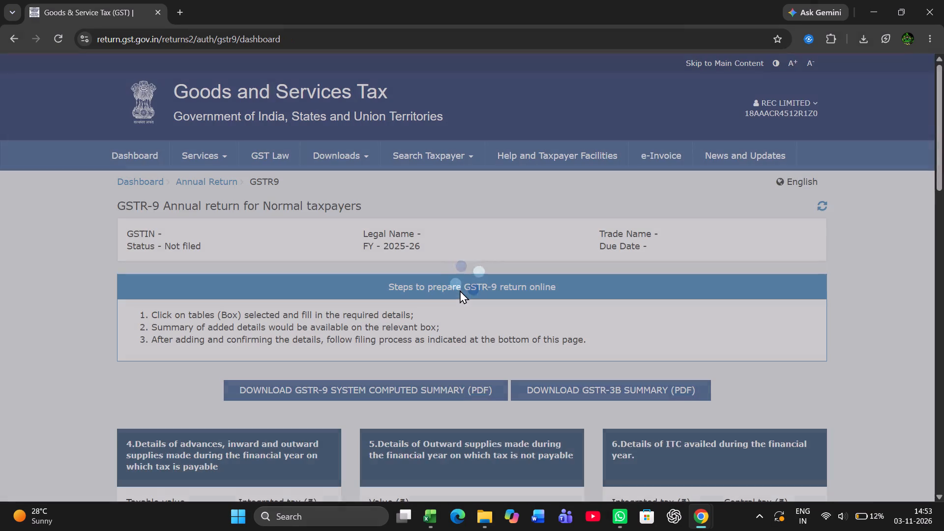
Download the Guwahati office's GSTR-9 system computed summary as a PDF.
scroll(460, 290, down, 3)
scroll(330, 323, down, 1)
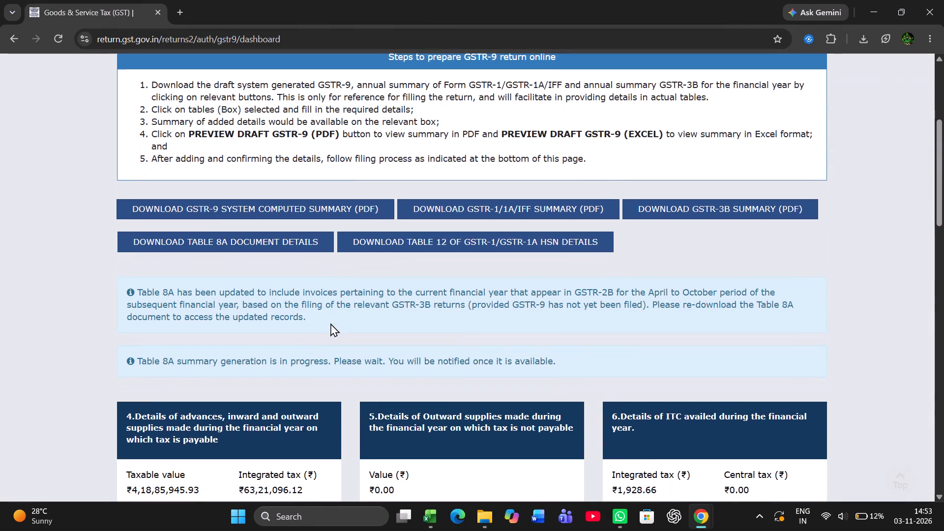
scroll(330, 323, down, 3)
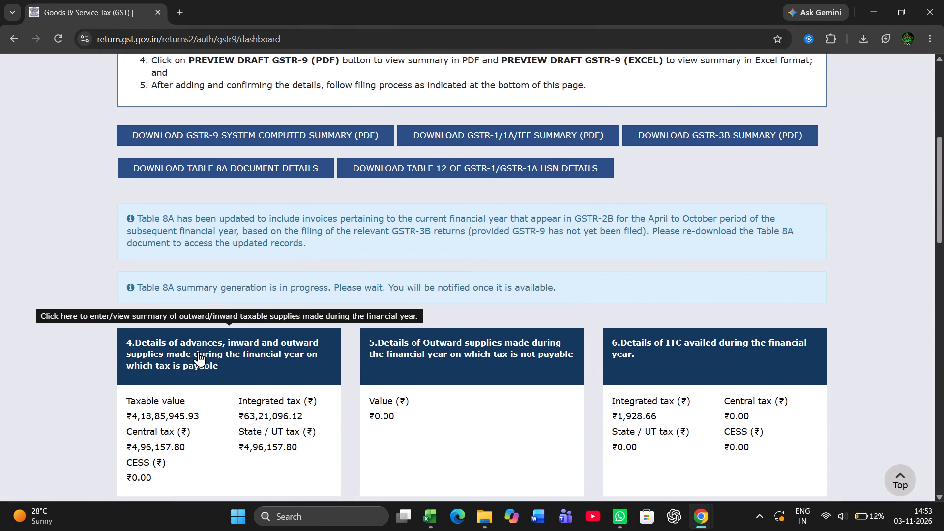
scroll(270, 329, up, 1)
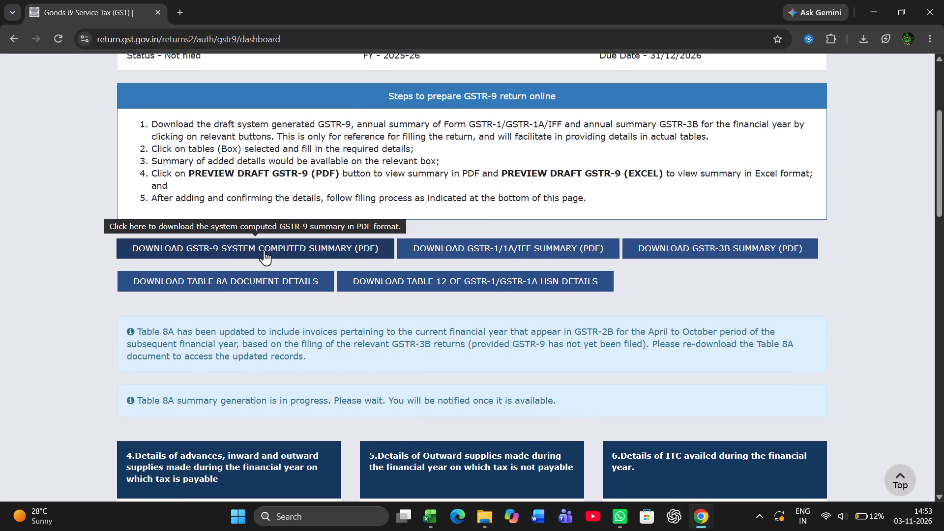
click(265, 250)
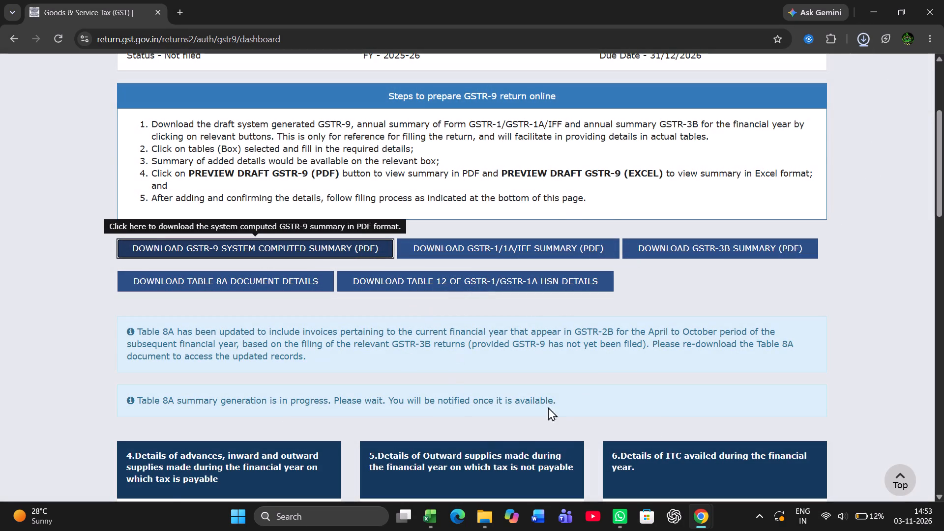
View the downloaded GSTR-9 summary in Acrobat and close it.
scroll(543, 404, up, 2)
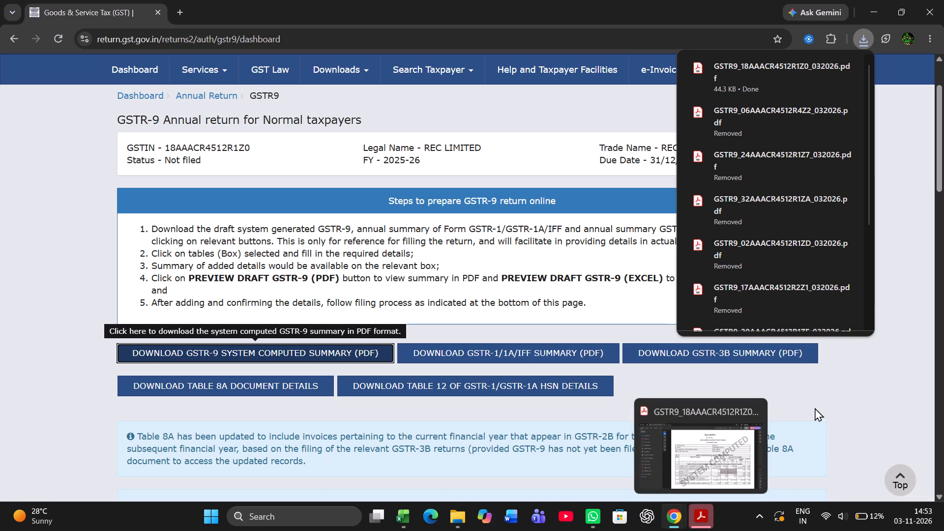
click(824, 399)
click(691, 518)
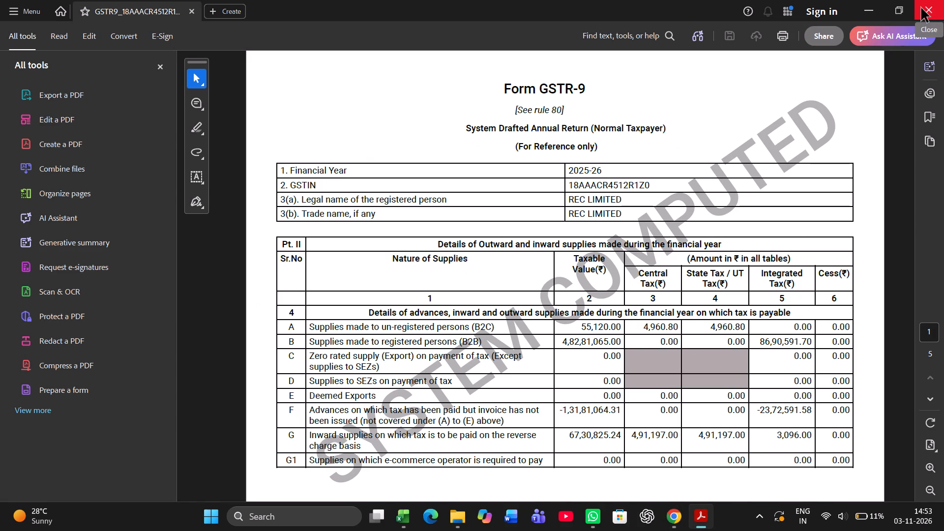
click(921, 8)
Switch to the REC credentials workbook in Excel and check the Guwahati row's entries from serial number to password.
key(alt+Tab)
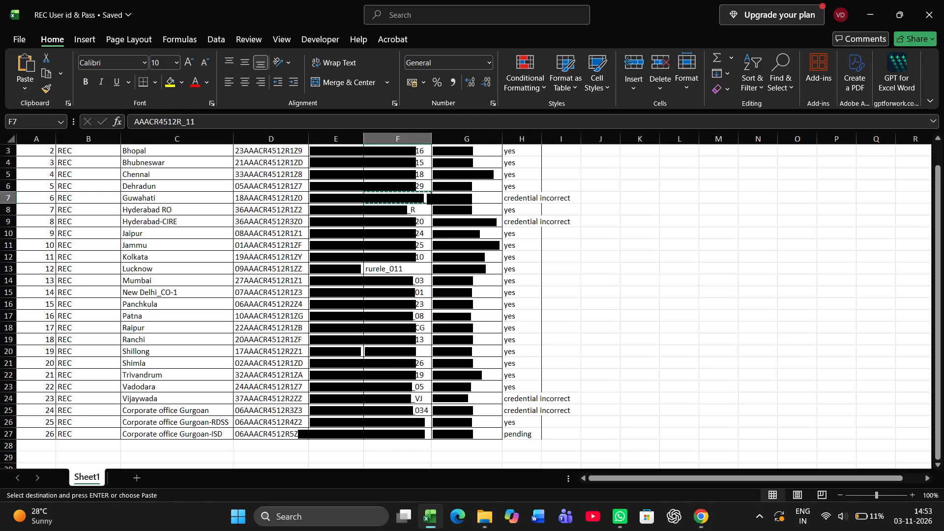
key(Left)
key(Left)
key(Left)
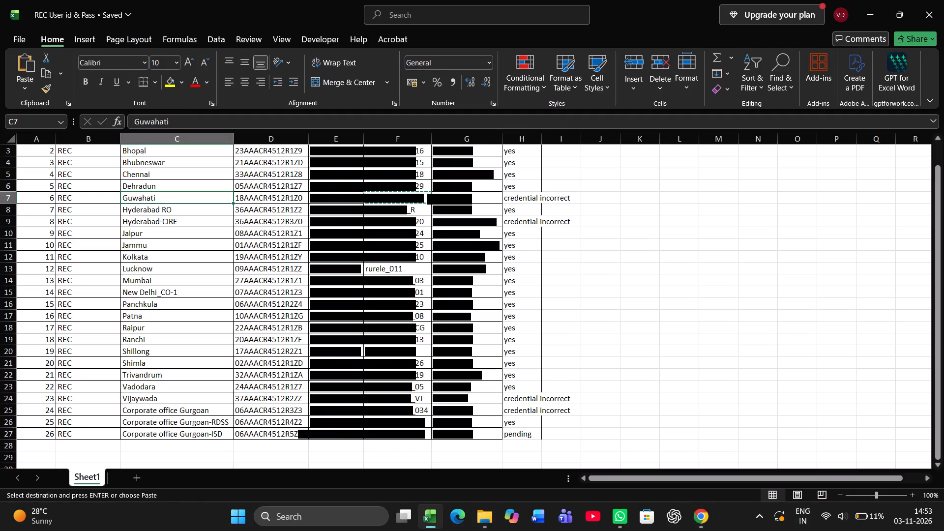
key(Left)
key(Left)
key(Left)
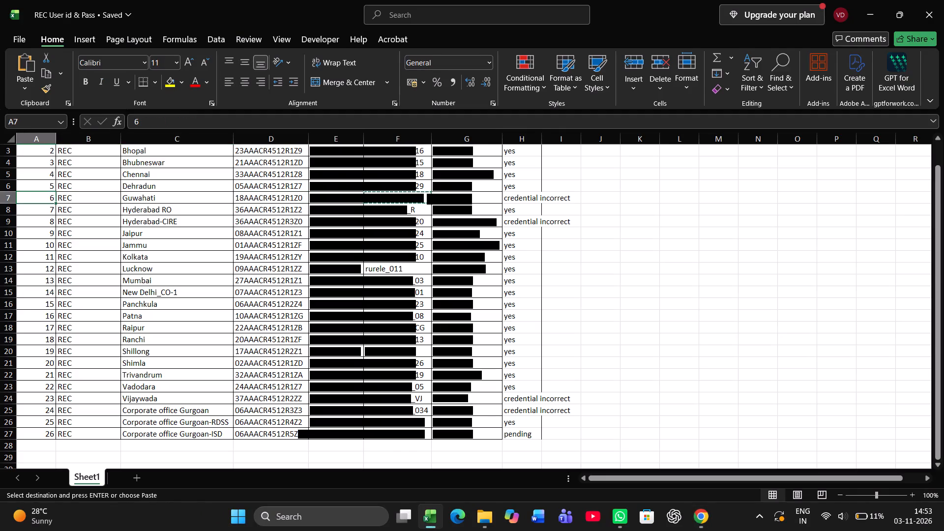
key(Left)
key(Right)
key(Right)
key(Right)
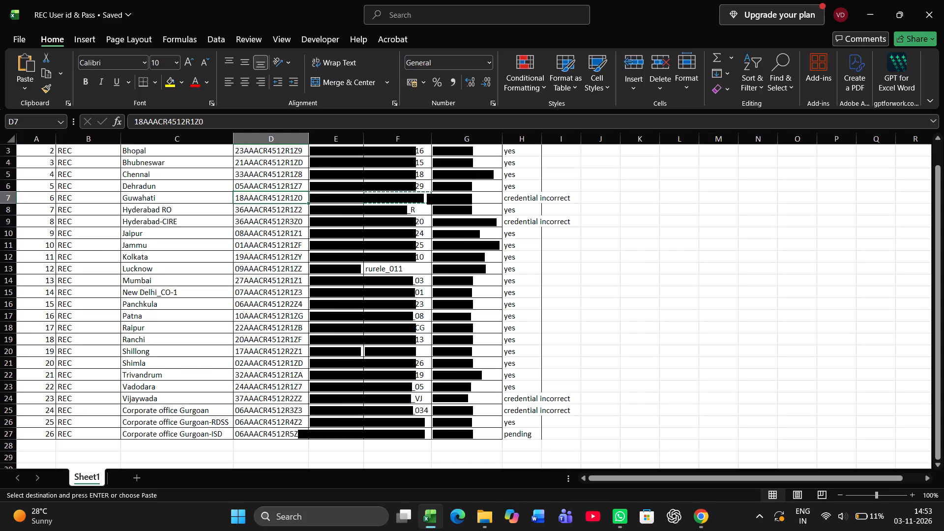
key(Right)
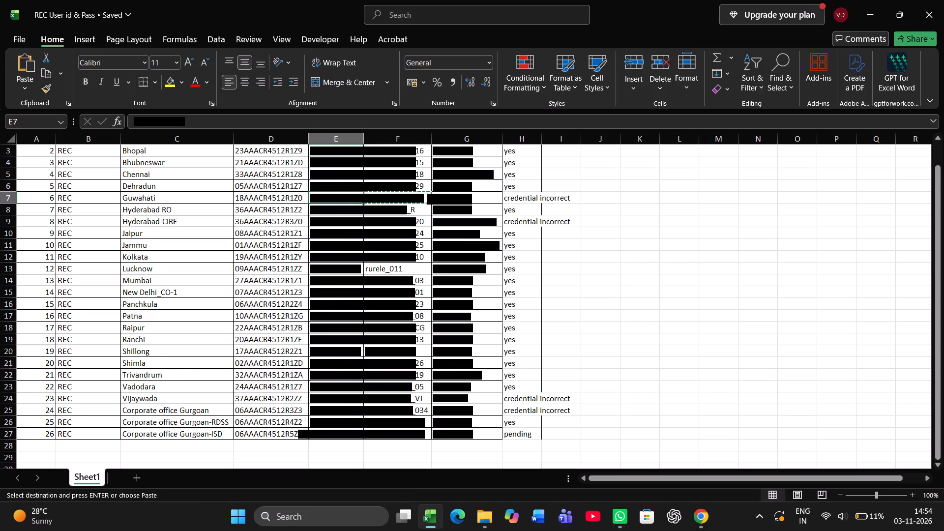
key(Right)
key(Right)
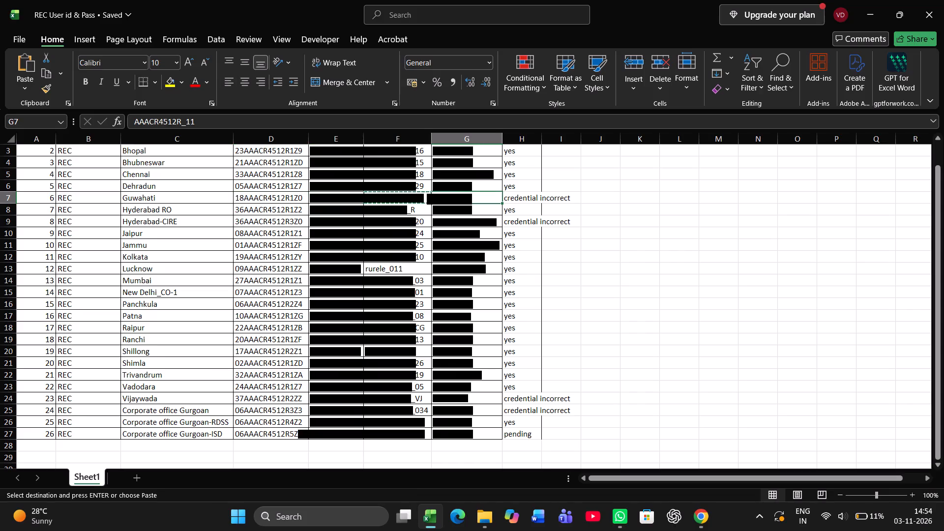
Move the newly downloaded GSTR9_18AAACR4512R1Z0_032026 PDF from Downloads into the REC folder in File Explorer.
key(alt+Tab)
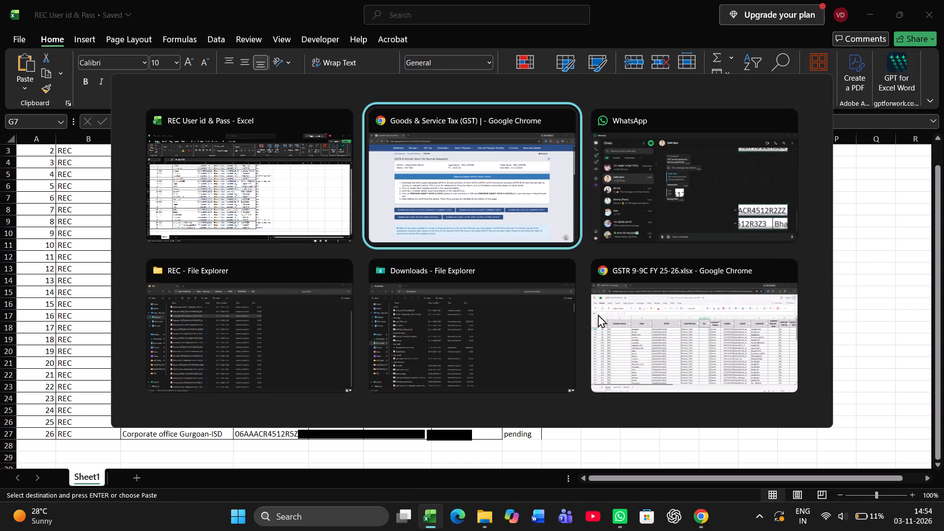
key(alt+Tab)
key(alt+Tab)
key(alt+Tab)
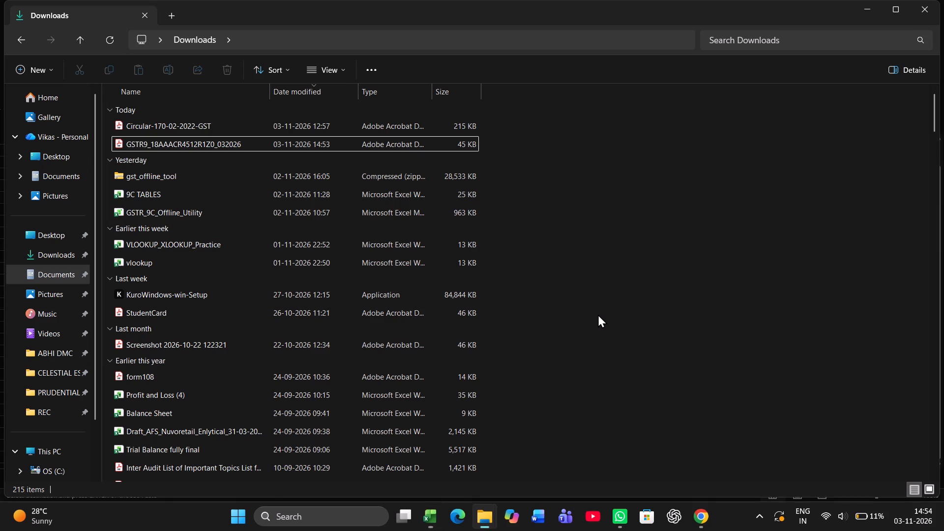
key(Down)
key(Up)
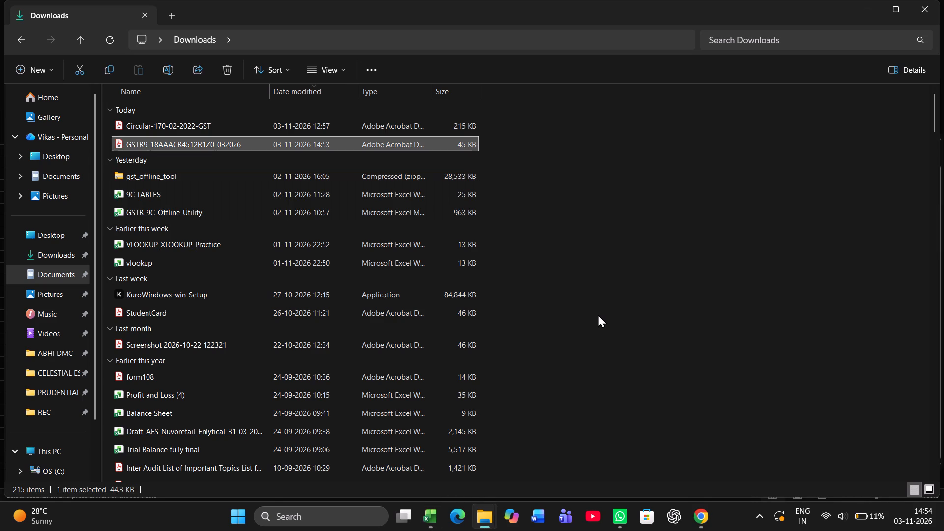
key(ctrl+x)
key(alt+Tab)
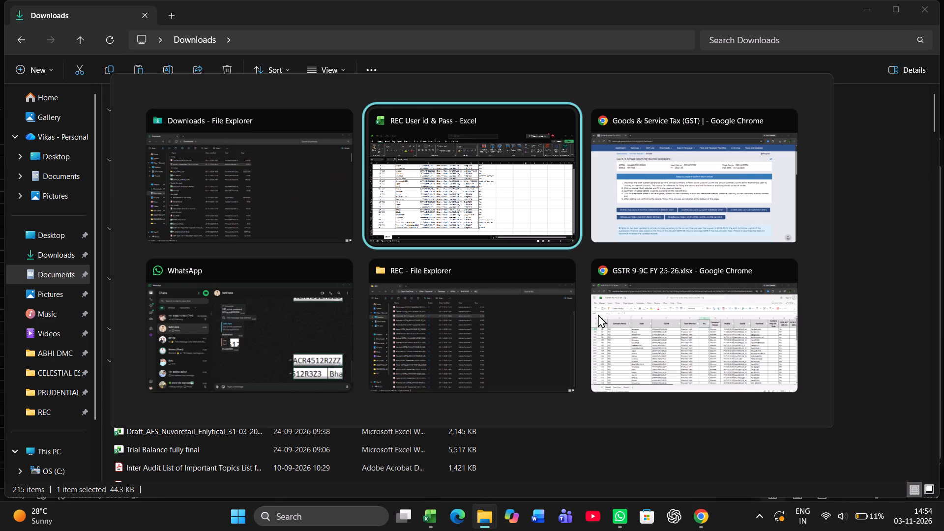
key(alt+Tab)
key(alt+Tab)
key(alt+Tab)
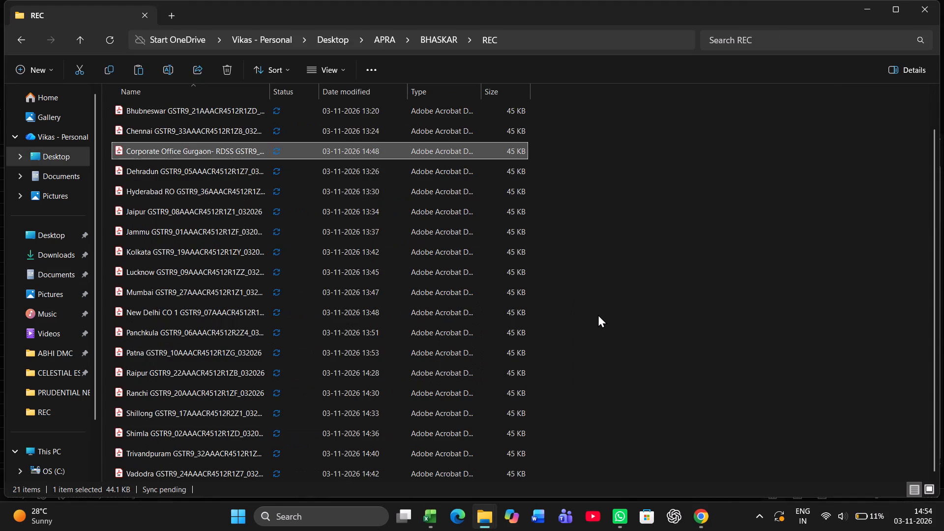
key(ctrl+v)
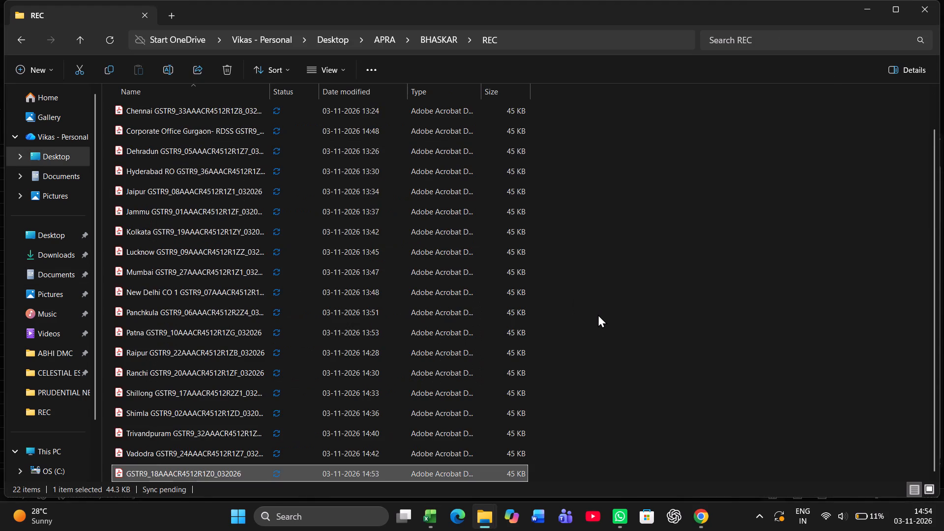
Rename the moved PDF by adding "Guwahati " in front of its existing name.
key(F2)
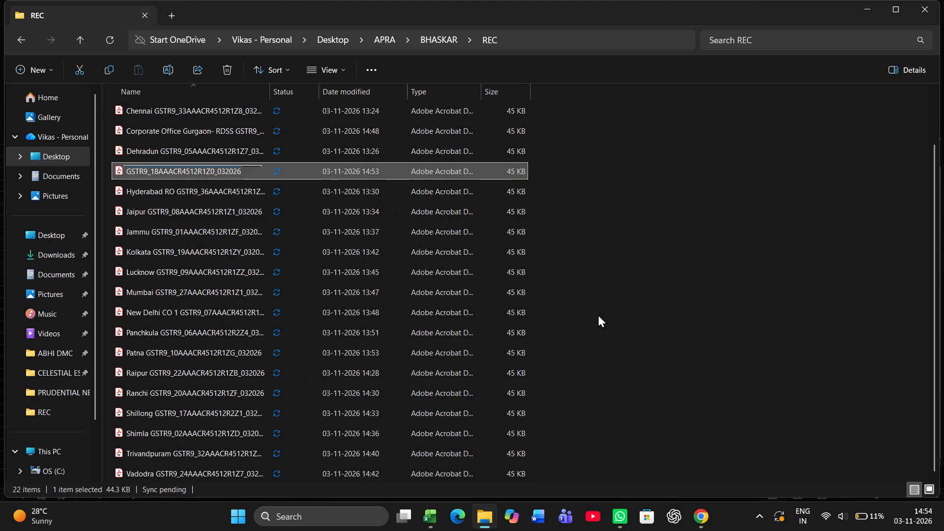
key(Left)
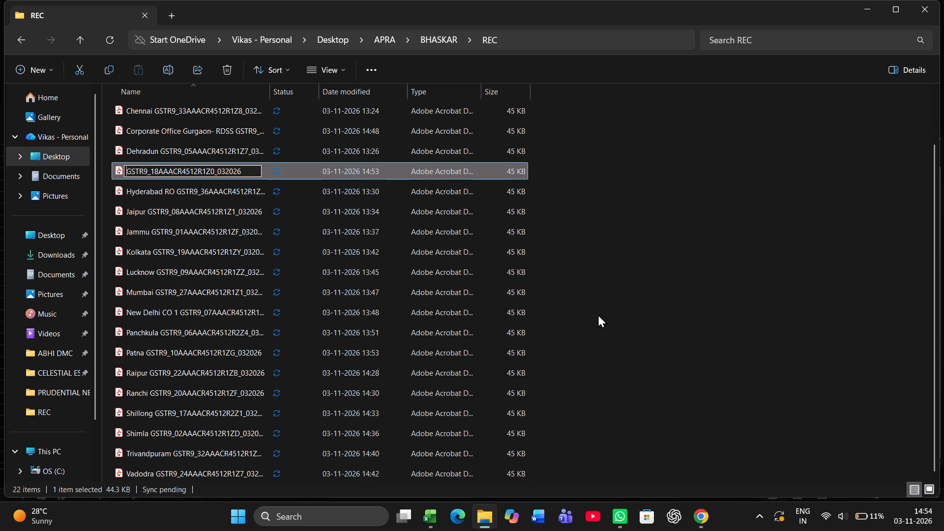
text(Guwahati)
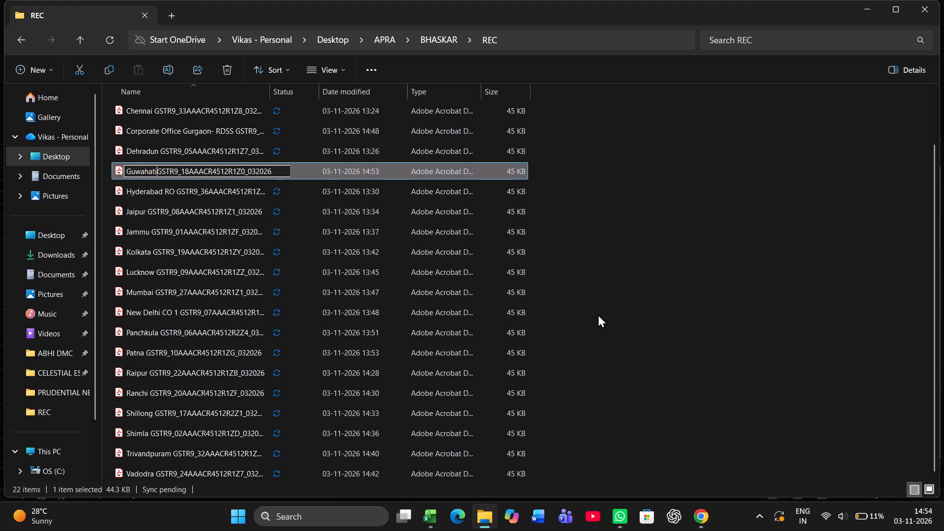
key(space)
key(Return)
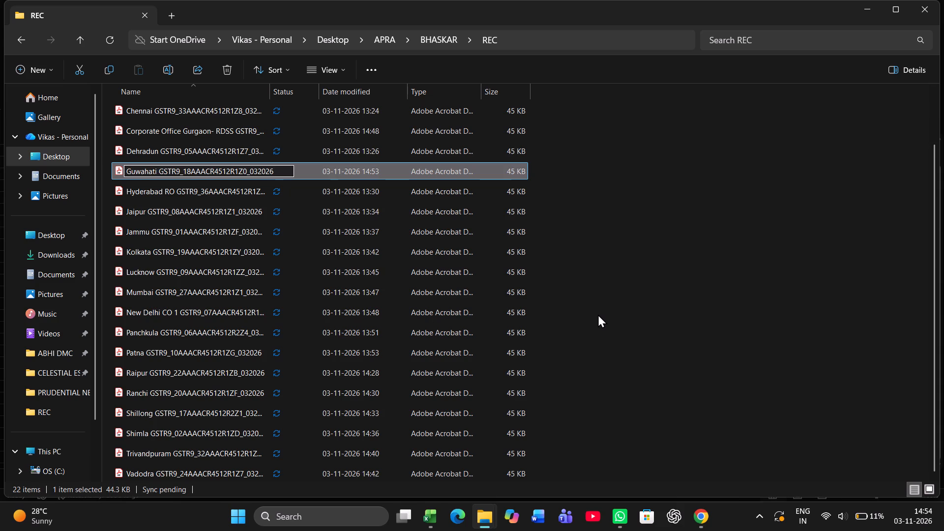
Switch to Excel and enter "yes" as the Guwahati office's status in H7.
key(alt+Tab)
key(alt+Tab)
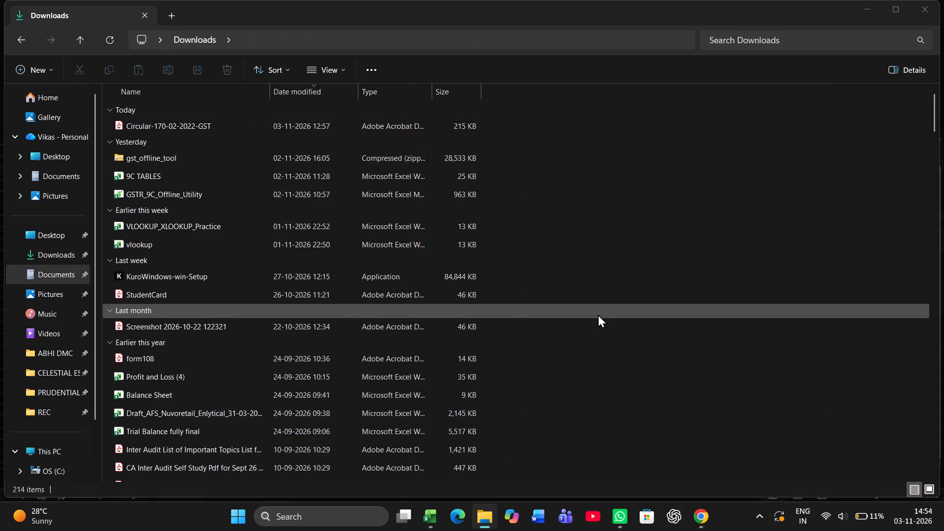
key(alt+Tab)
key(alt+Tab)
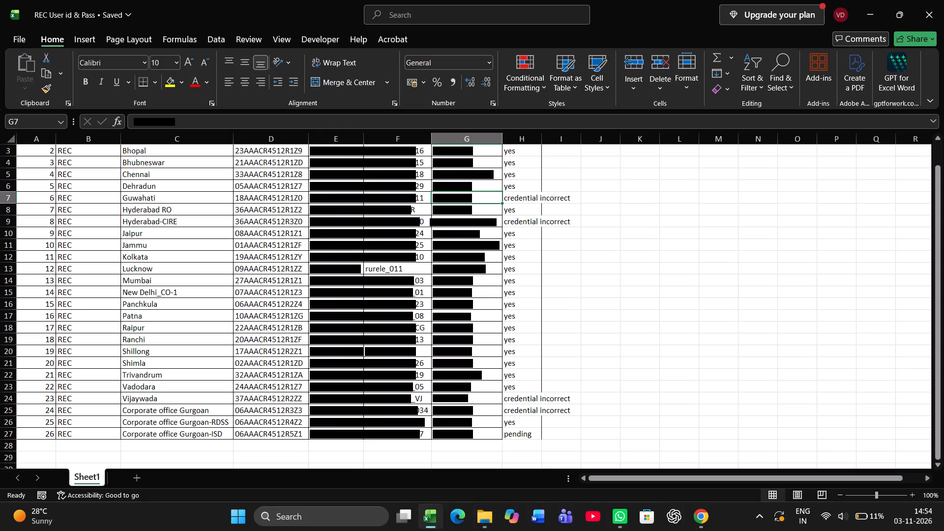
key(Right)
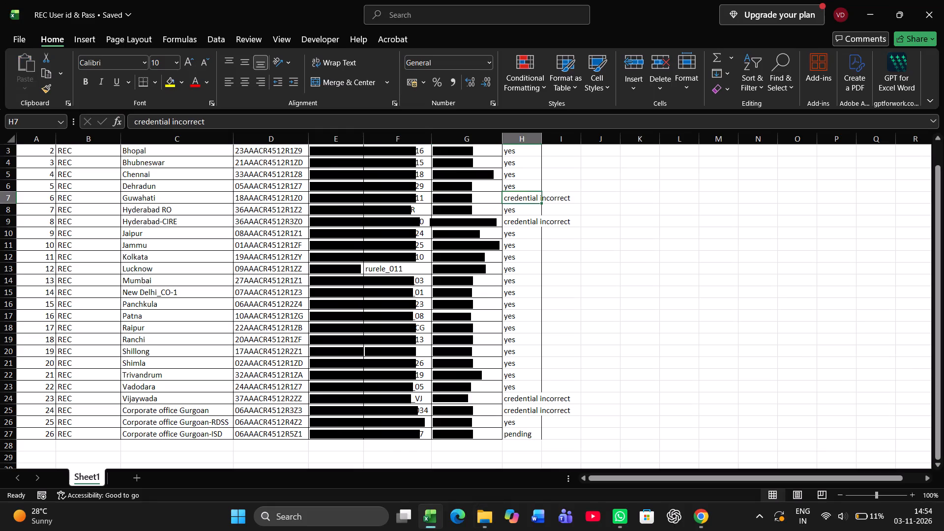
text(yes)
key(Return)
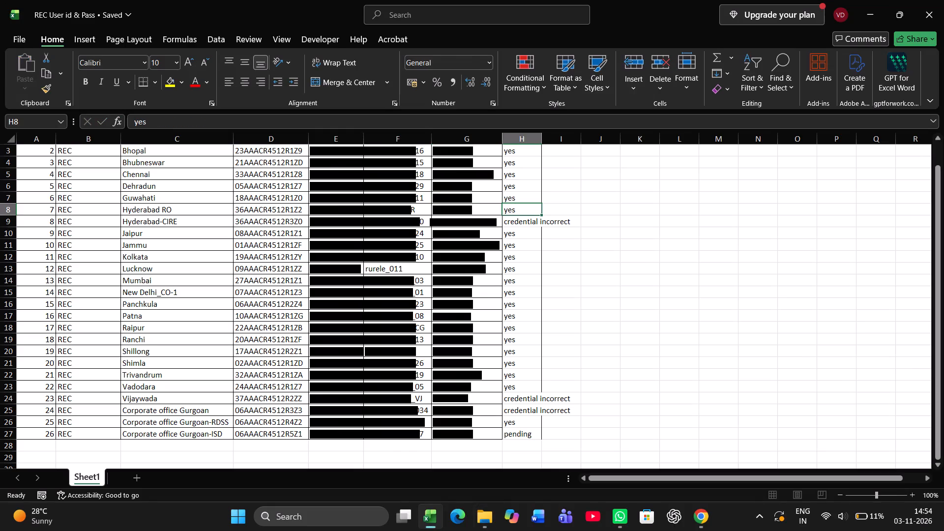
Copy the Hyderabad-CIRE office's user ID from cell F9.
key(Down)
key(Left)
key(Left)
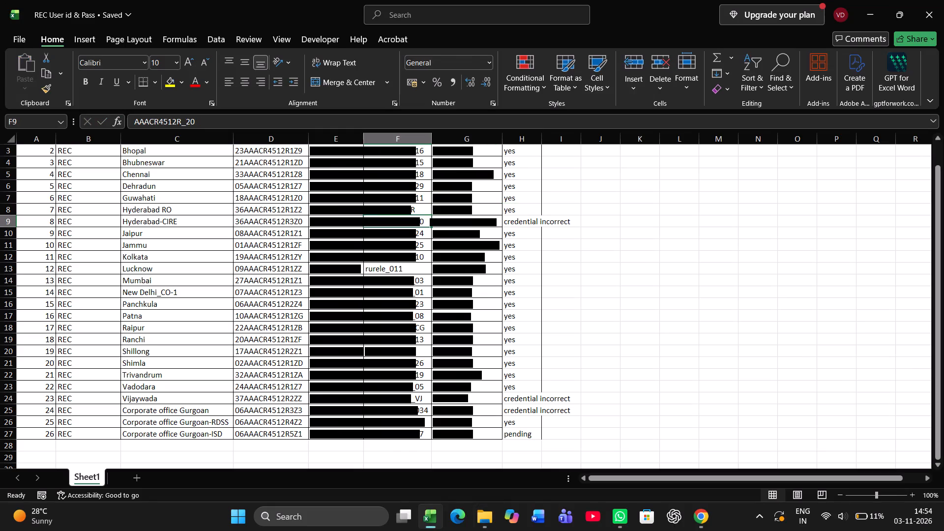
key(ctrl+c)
Switch to Chrome and log the Guwahati REC LIMITED account out of the GST portal.
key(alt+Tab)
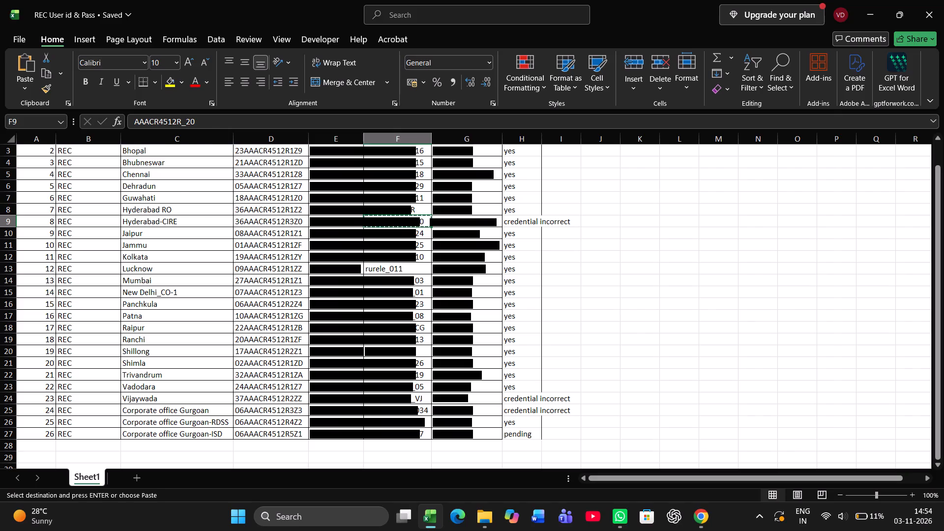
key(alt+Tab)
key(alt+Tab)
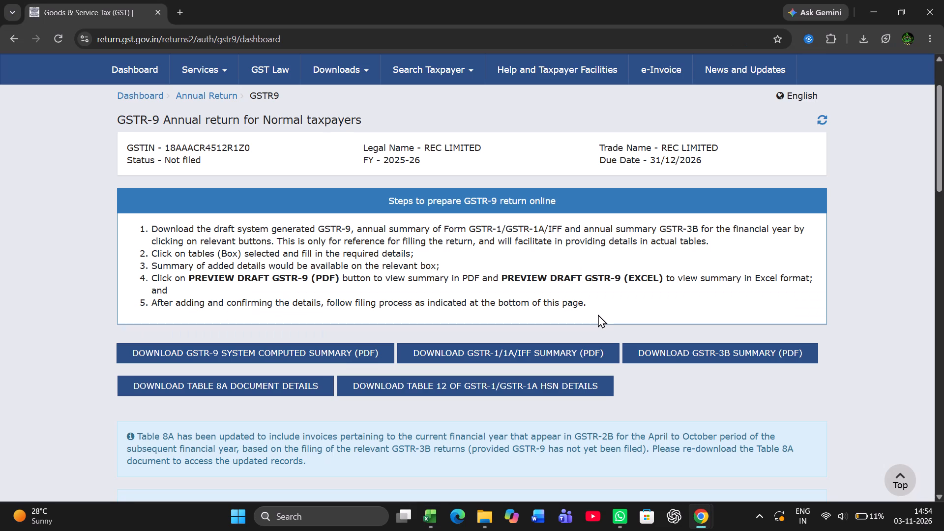
scroll(926, 247, up, 5)
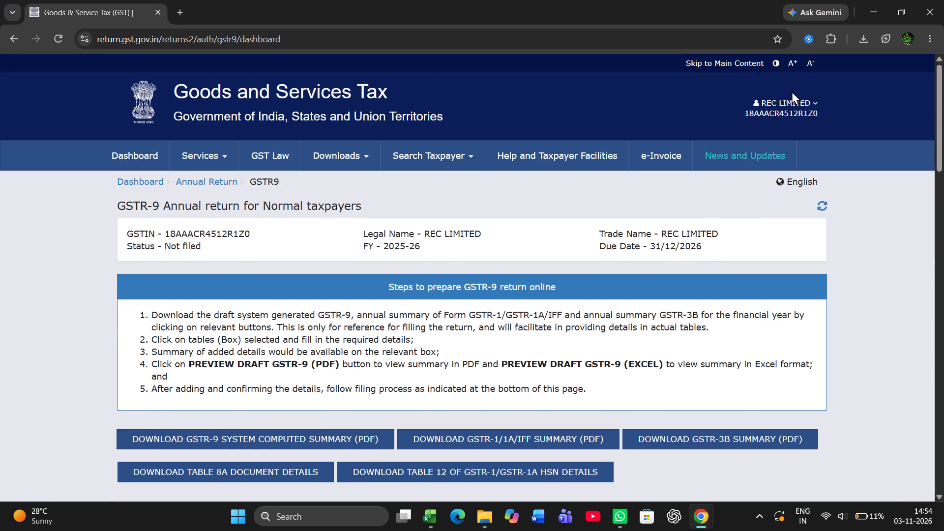
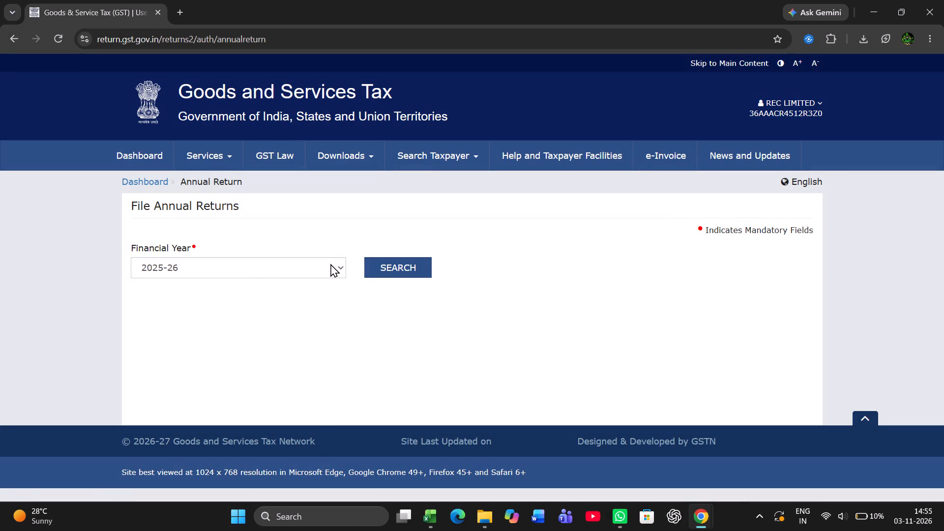
Search the annual returns for financial year 2025-26 and open the Annual Return GSTR-9.
click(404, 273)
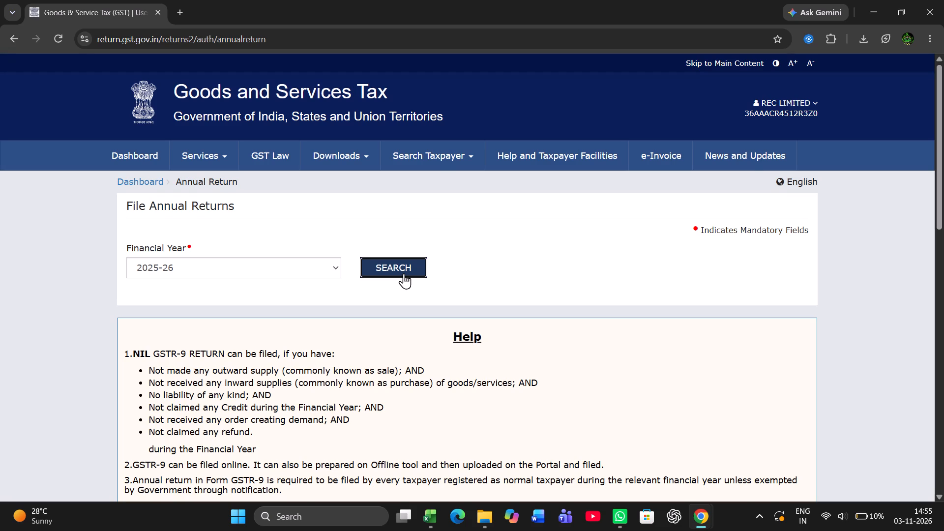
scroll(404, 273, down, 3)
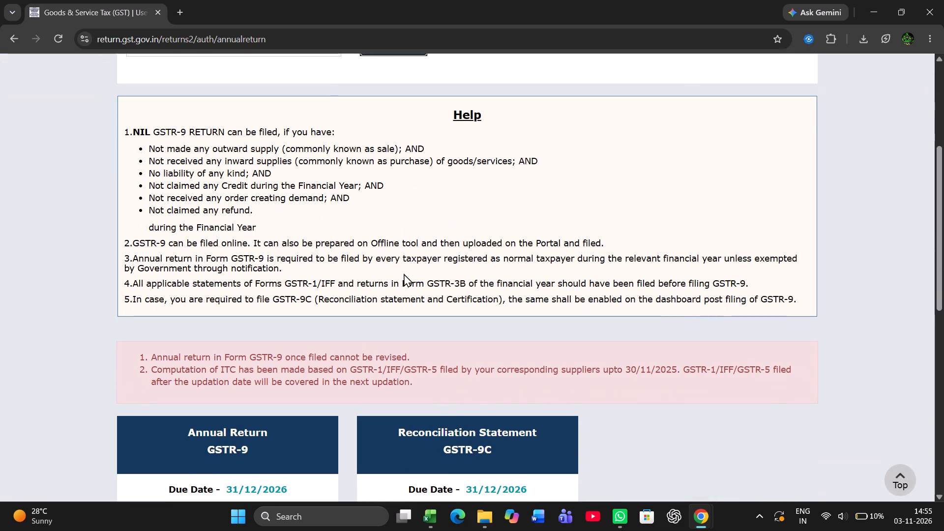
click(232, 433)
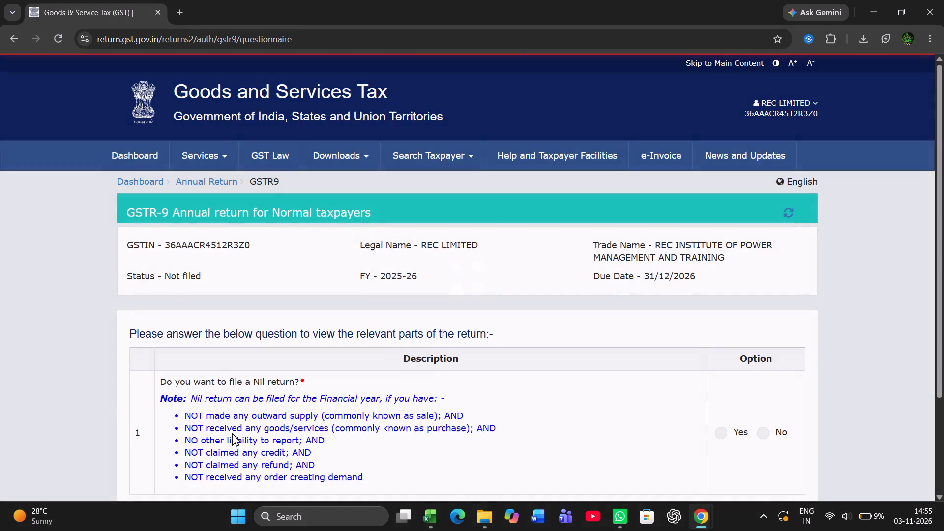
Answer No to the nil return question and continue to the GSTR-9 dashboard.
scroll(232, 433, down, 2)
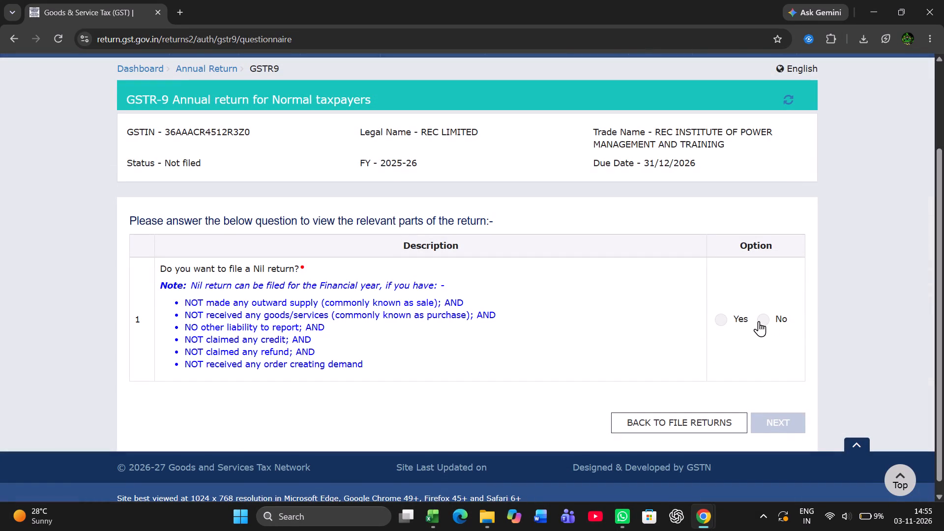
click(759, 321)
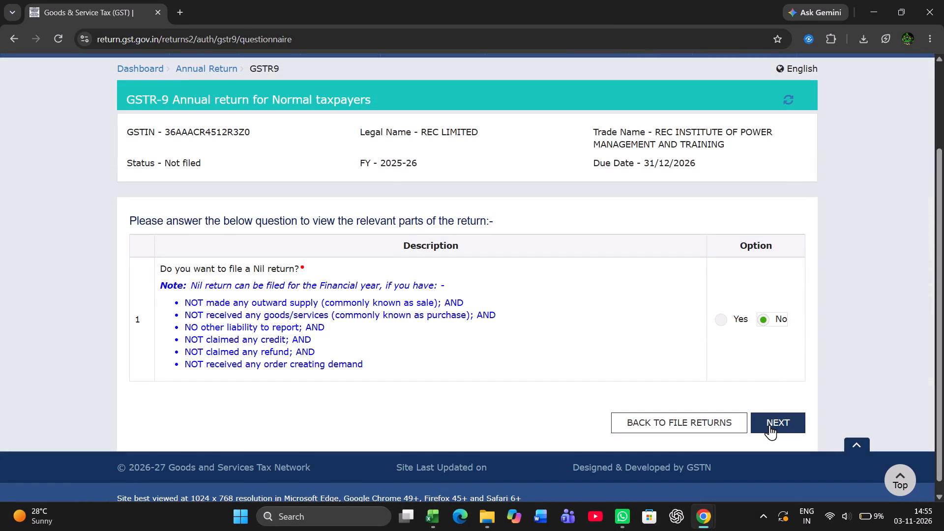
click(769, 425)
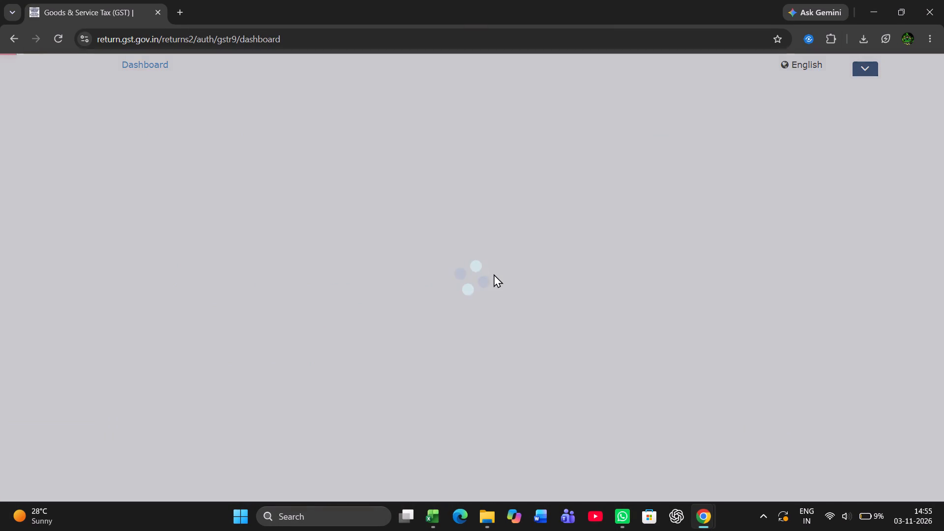
Refresh the GSTR-9 return details and download the GSTR-9 system computed summary as PDF.
scroll(431, 289, down, 2)
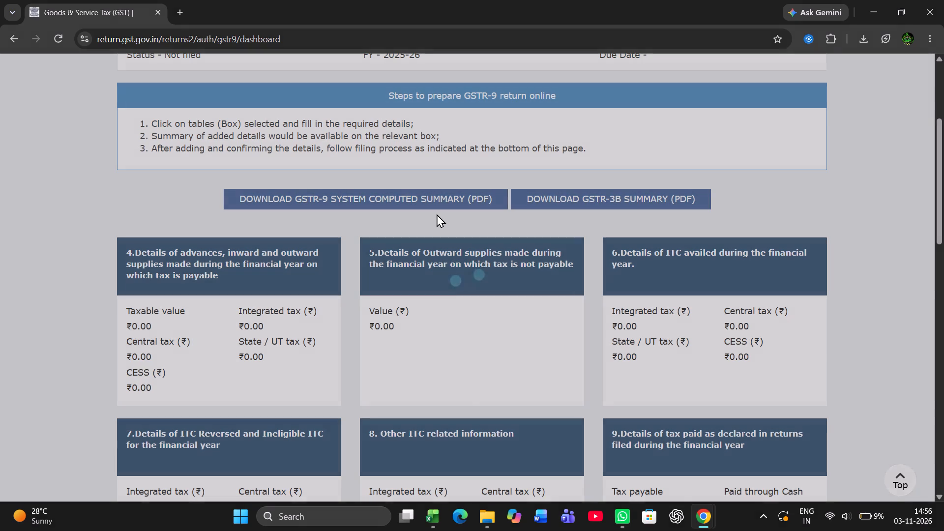
scroll(323, 228, up, 5)
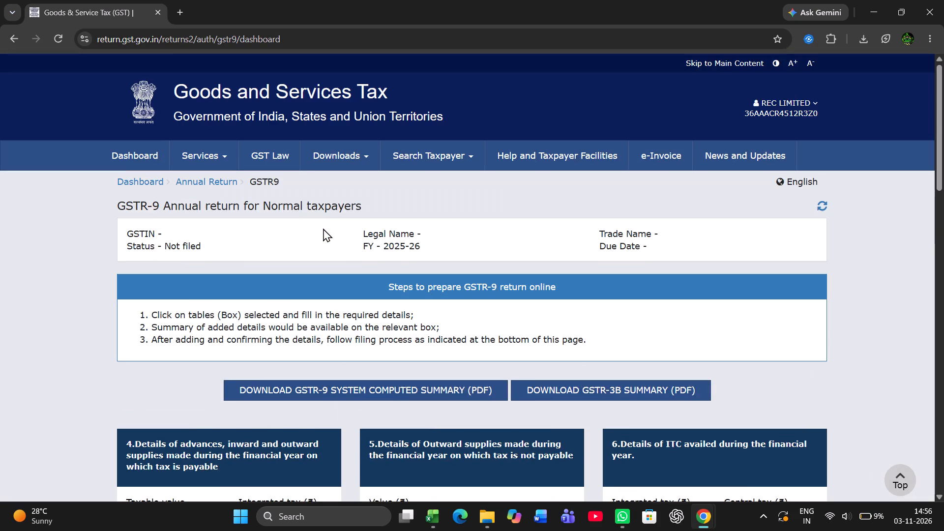
click(825, 203)
scroll(489, 324, down, 1)
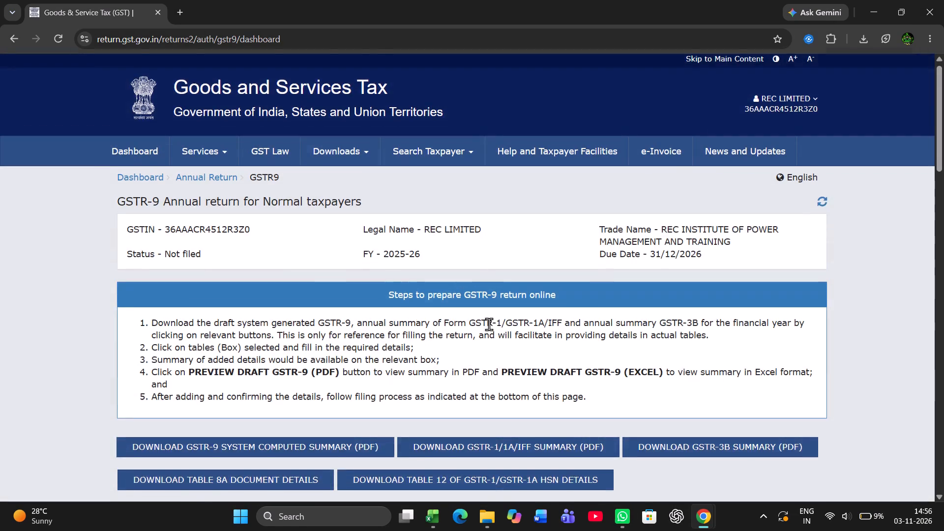
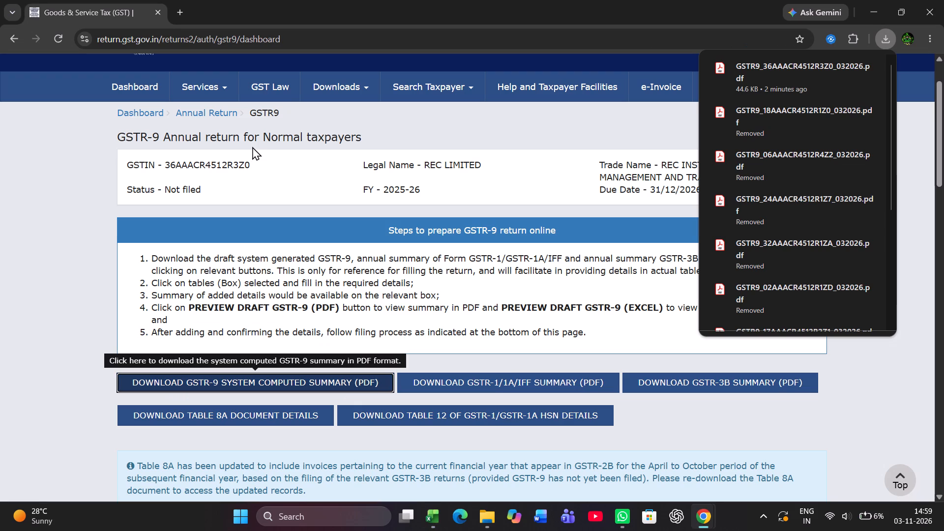
click(556, 137)
scroll(685, 173, up, 4)
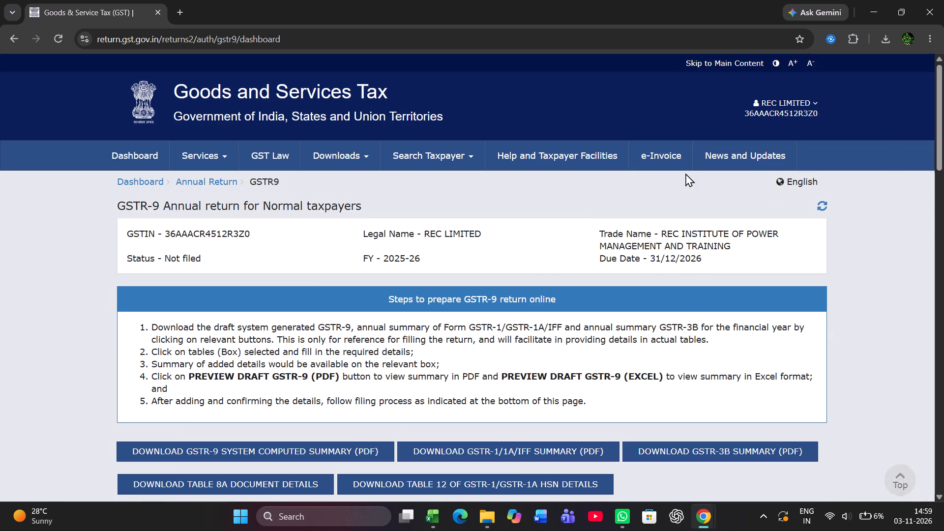
click(812, 101)
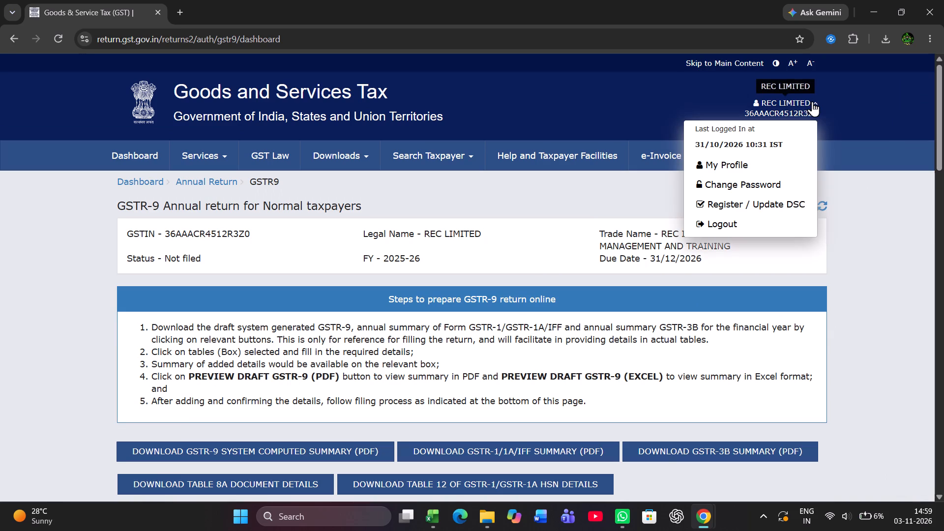
click(738, 219)
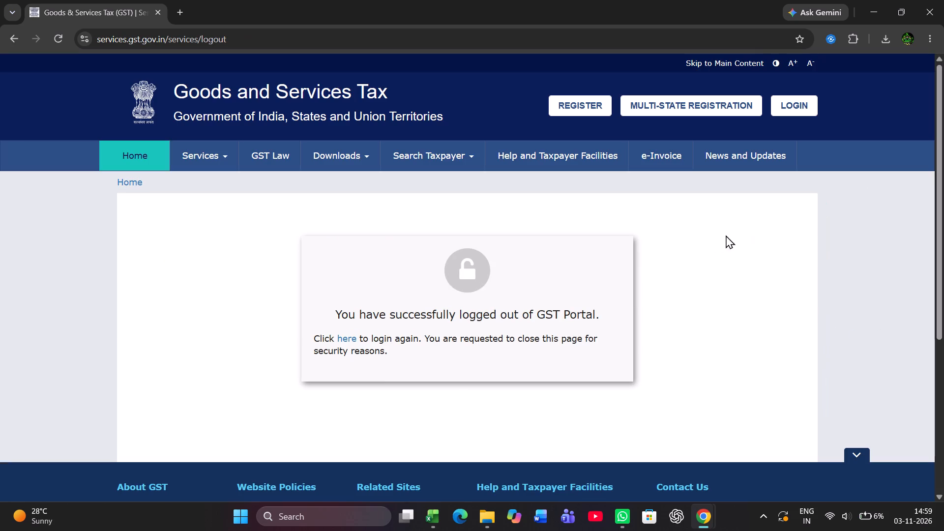